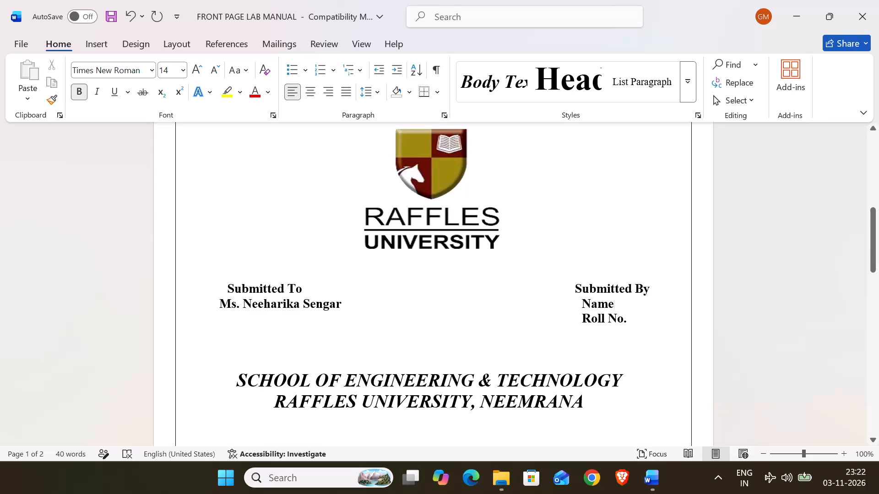
Add a colon after the "Name" label under "Submitted By" and enter the student's first name.
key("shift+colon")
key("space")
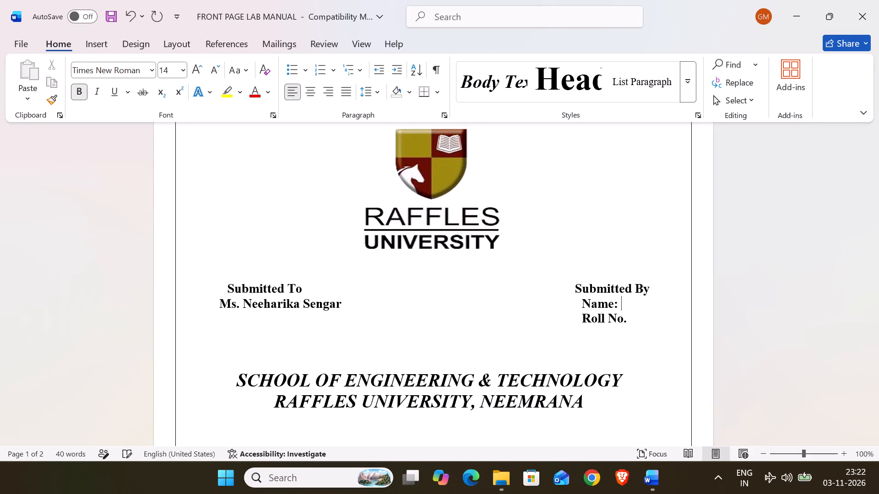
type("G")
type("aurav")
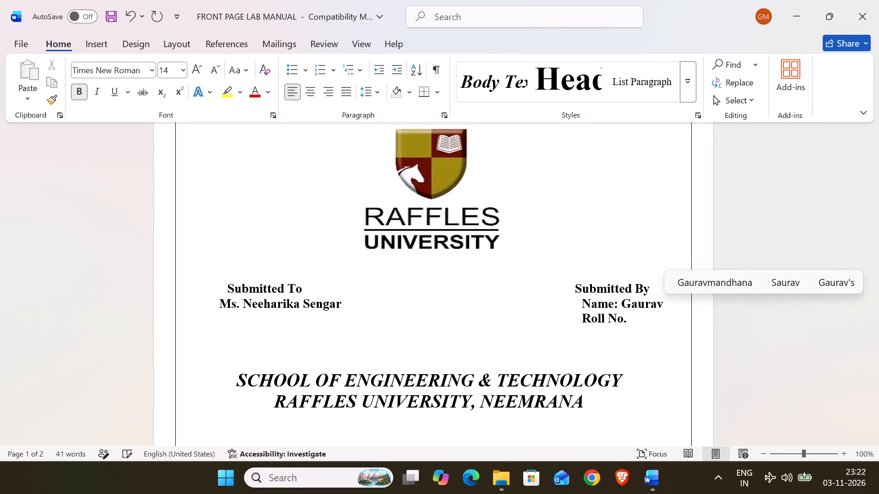
Add a colon after the "Roll No." label and enter the student's roll number.
left_click(629, 319)
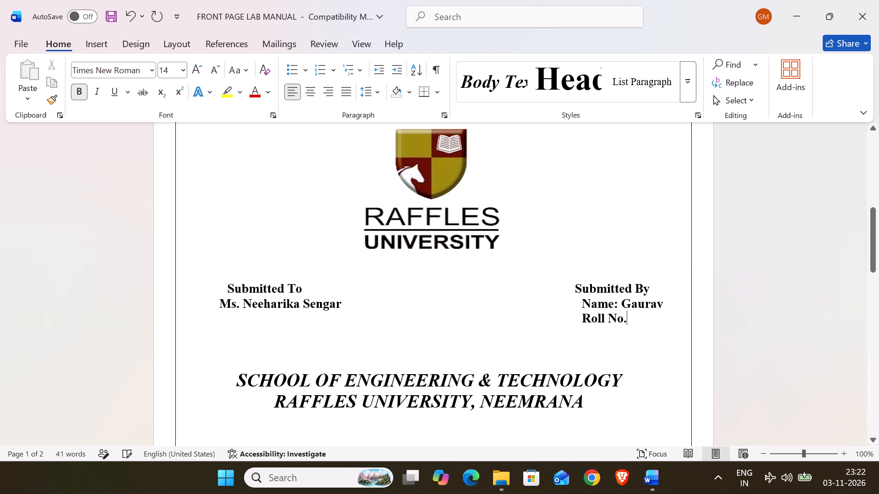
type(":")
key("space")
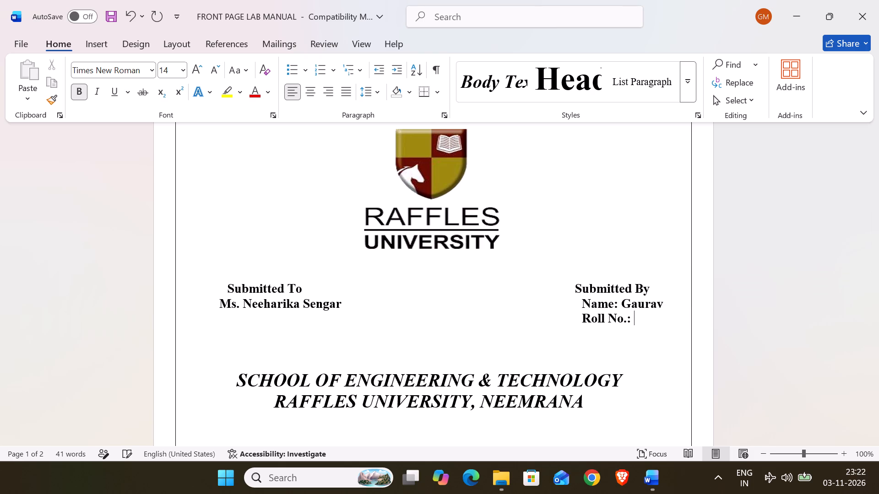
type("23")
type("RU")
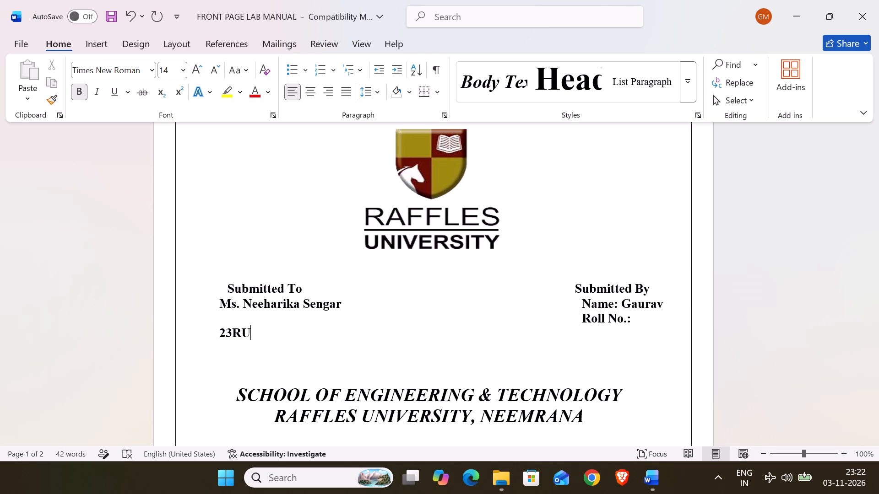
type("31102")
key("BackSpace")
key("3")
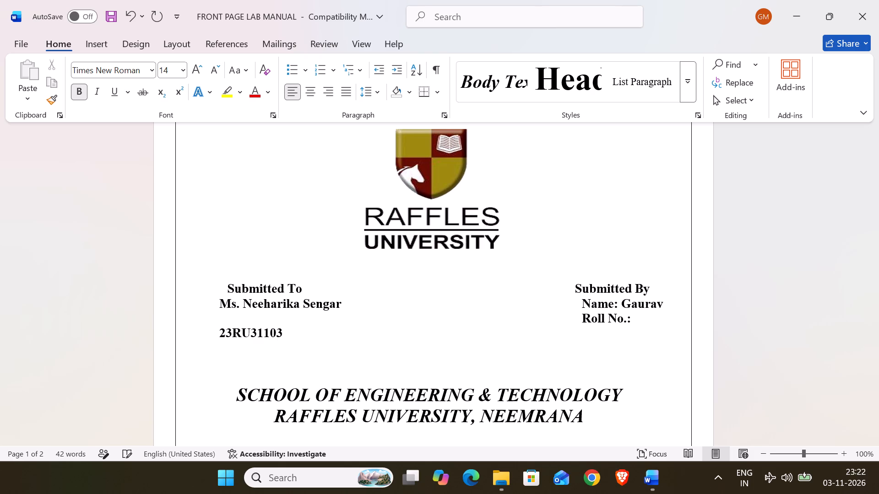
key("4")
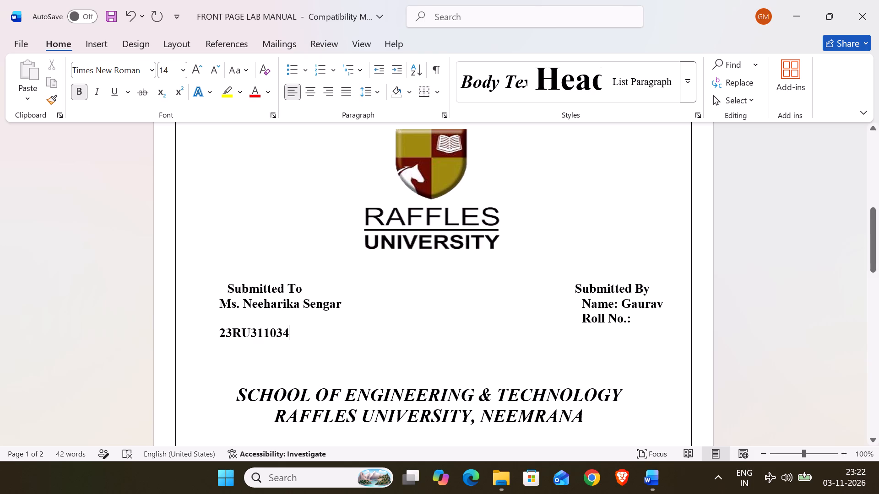
Reduce the gap before "Roll No." so the number fits on one line, padding with spaces until it ends level with the name line.
left_click(564, 320)
key("BackSpace")
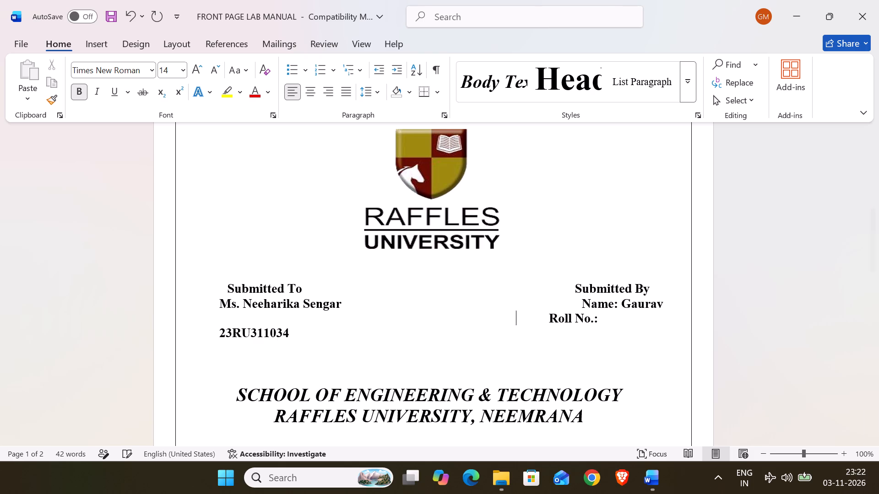
key("BackSpace")
key("Right")
key("Right")
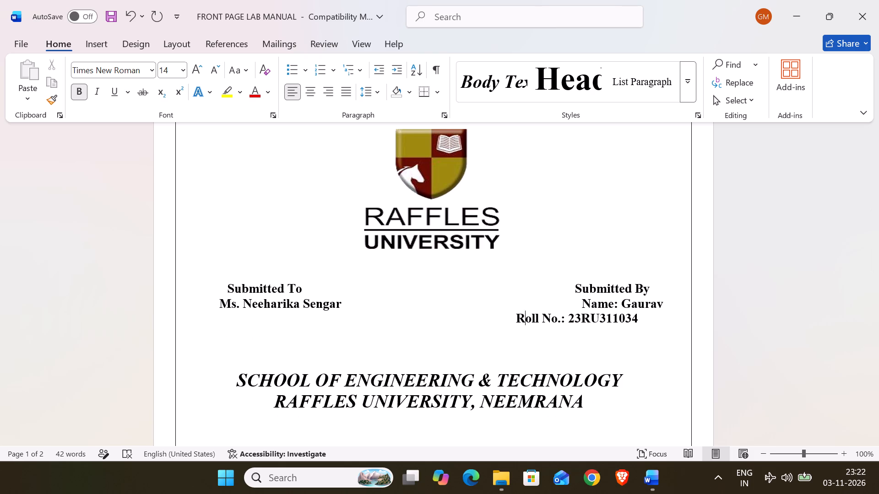
key("Left")
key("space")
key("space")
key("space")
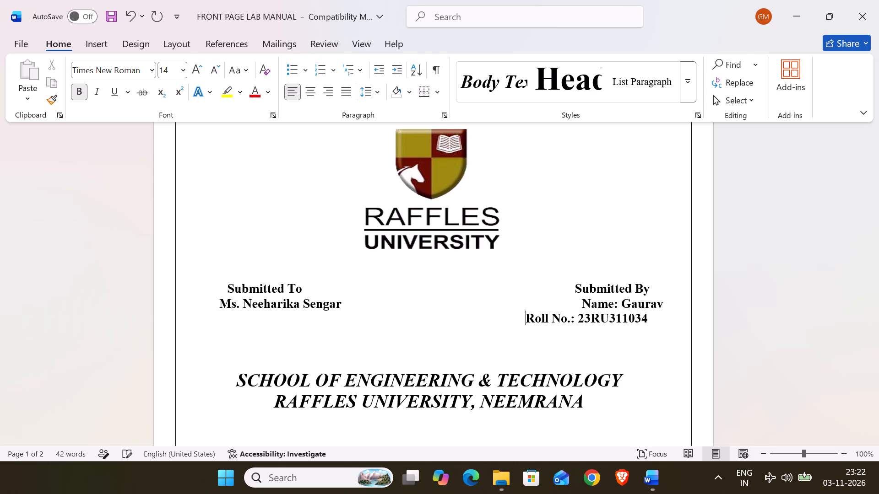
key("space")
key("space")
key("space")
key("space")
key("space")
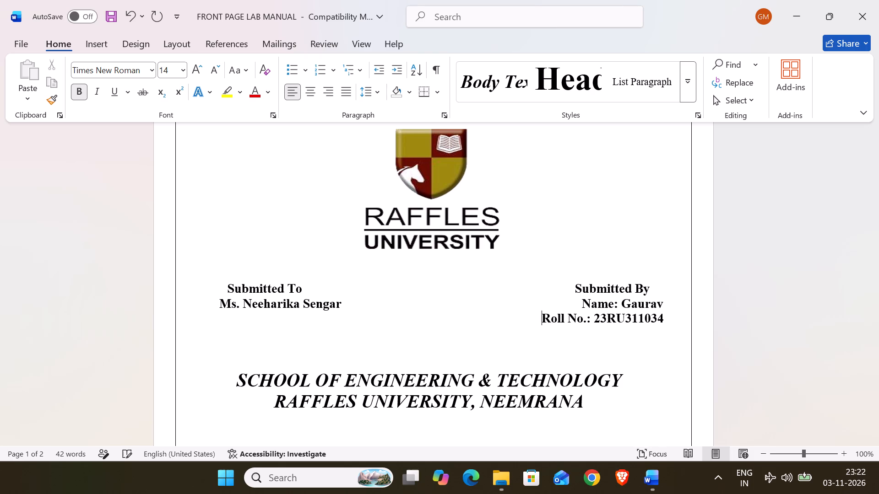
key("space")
key("BackSpace")
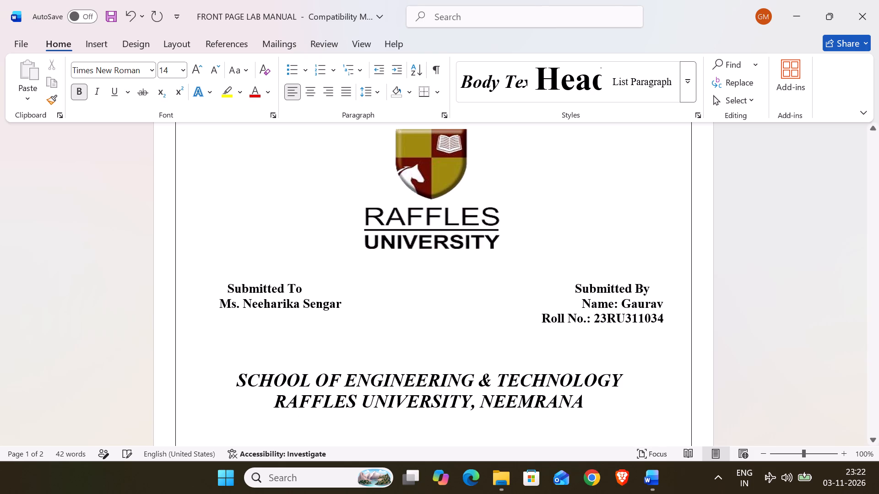
Remove spaces before the "Name" label to shift it inward and centre it above the roll number line.
left_click(573, 304)
key("BackSpace")
key("BackSpace")
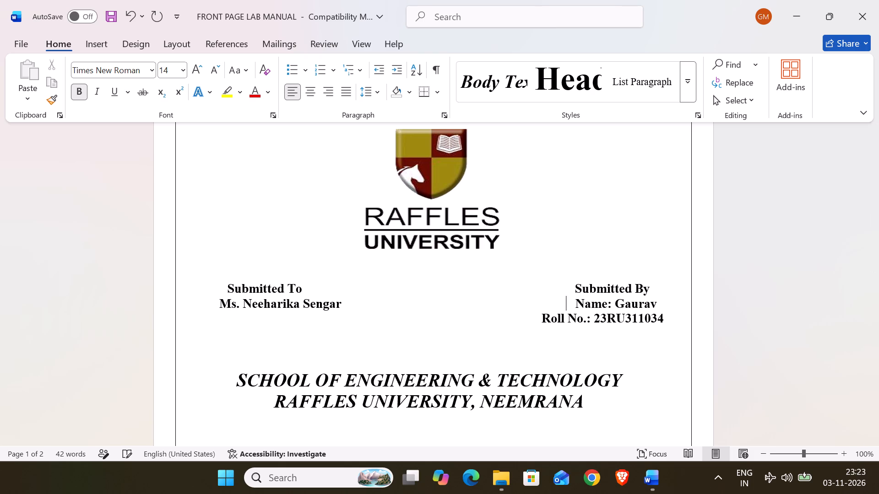
key("BackSpace")
key("BackSpace")
key("BackSpace")
key("BackSpace")
key("BackSpace")
key("BackSpace")
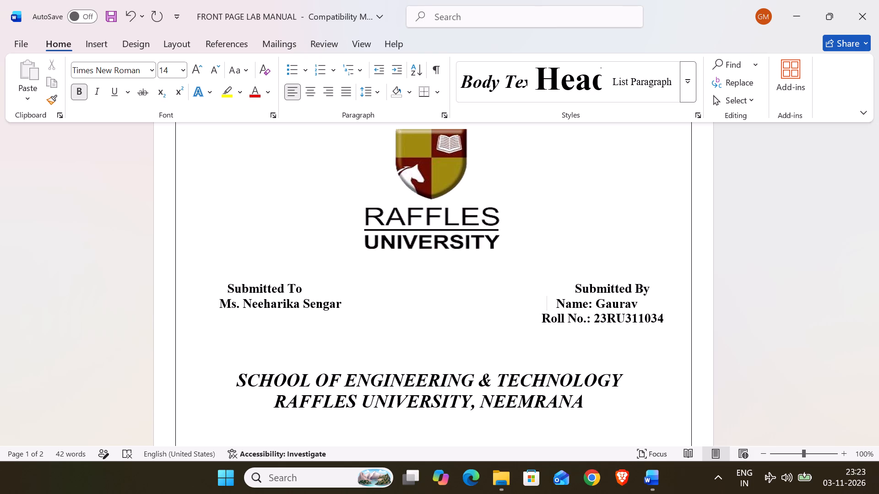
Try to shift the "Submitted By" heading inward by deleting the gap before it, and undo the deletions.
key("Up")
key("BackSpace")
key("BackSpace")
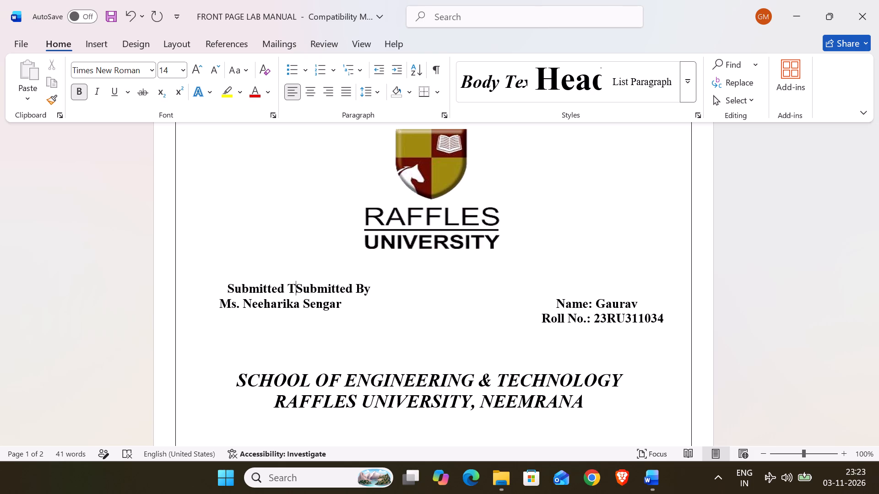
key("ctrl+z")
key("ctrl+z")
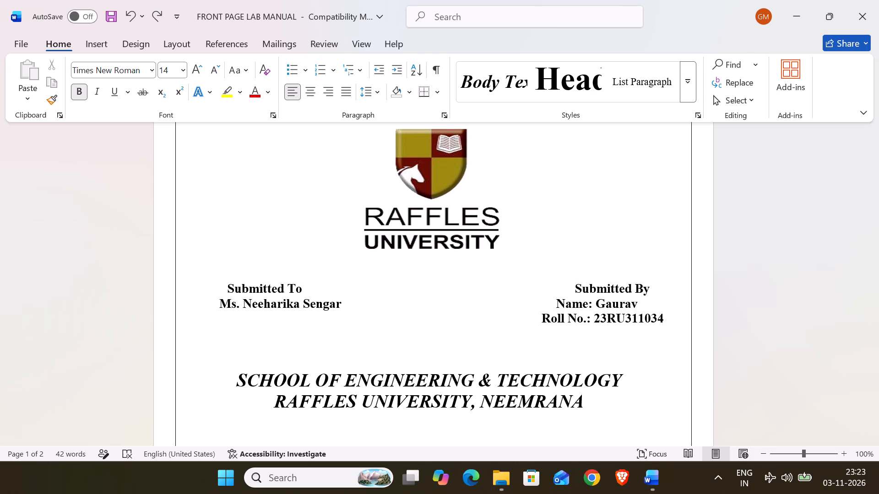
Replace the gap between "Submitted To" and "Submitted By" with spaces, bringing "Submitted By" above the student's details.
key("BackSpace")
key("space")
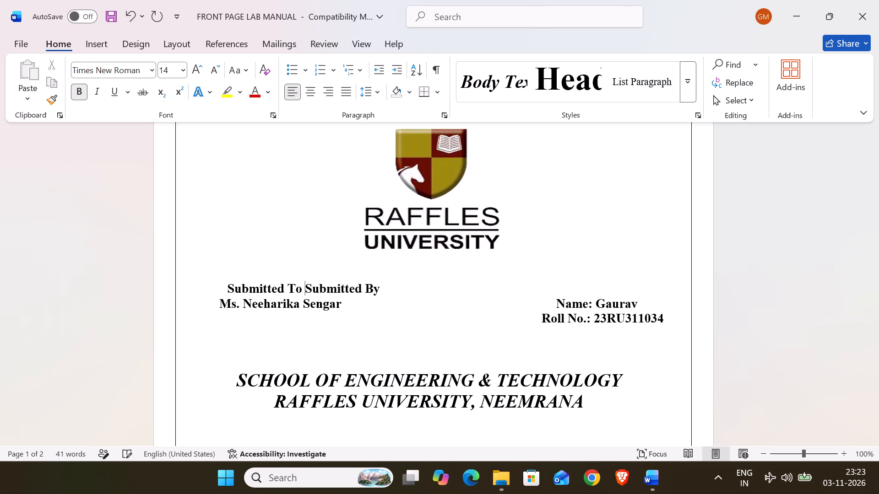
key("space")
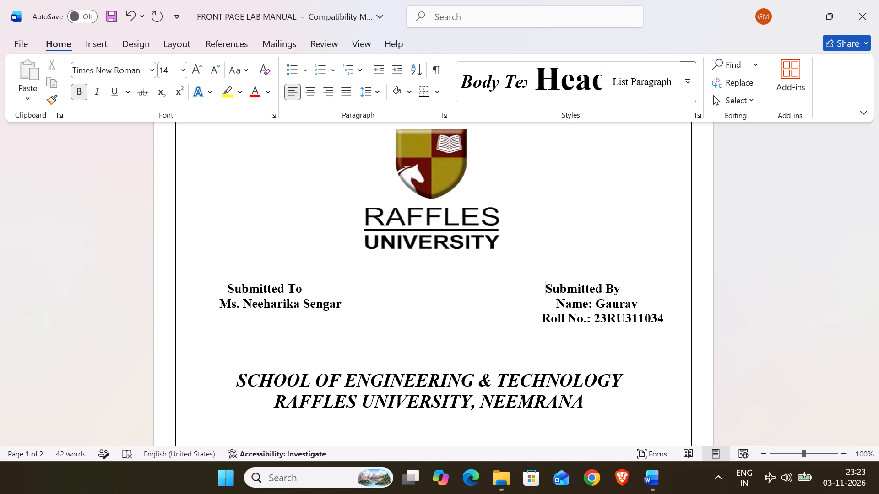
Add a colon after the "Submitted By" heading.
key("Down")
key("Up")
key("Right")
key("Right")
key("Right")
key("Right")
key("Right")
key("Right")
key("Right")
key("Right")
key("Right")
key("Right")
key("Right")
key("Right")
key("Right")
key("Left")
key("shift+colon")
Adjust the spaces before "Submitted By:" so the heading sits centred above the name line.
key("Left")
key("Left")
key("Left")
key("Left")
key("Left")
key("Left")
key("Left")
key("Left")
key("Left")
key("Left")
key("Left")
key("Left")
key("Left")
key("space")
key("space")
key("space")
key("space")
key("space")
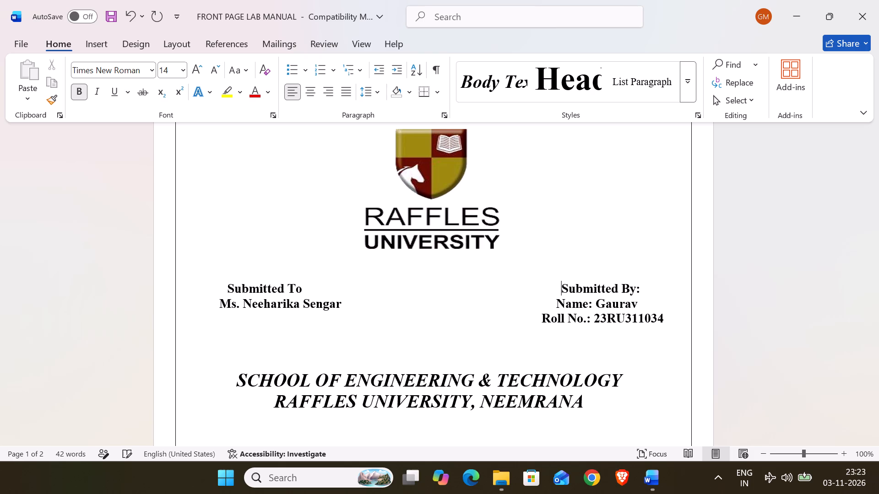
key("Left")
key("BackSpace")
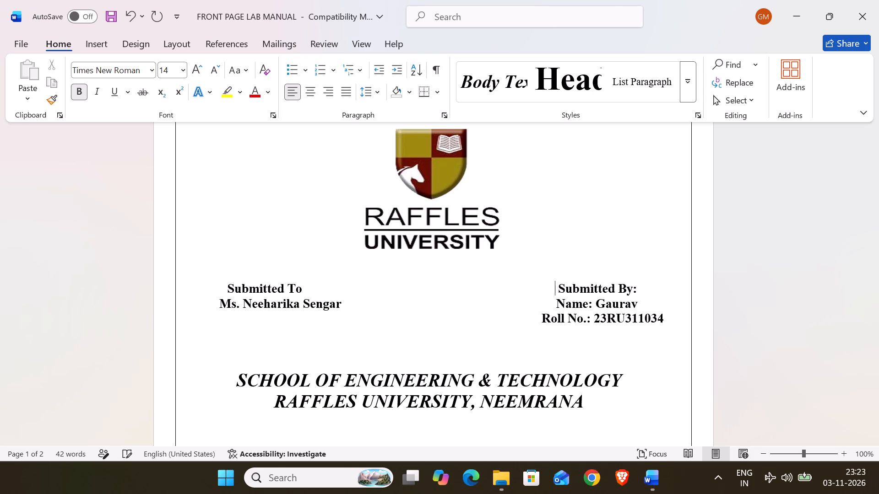
key("BackSpace")
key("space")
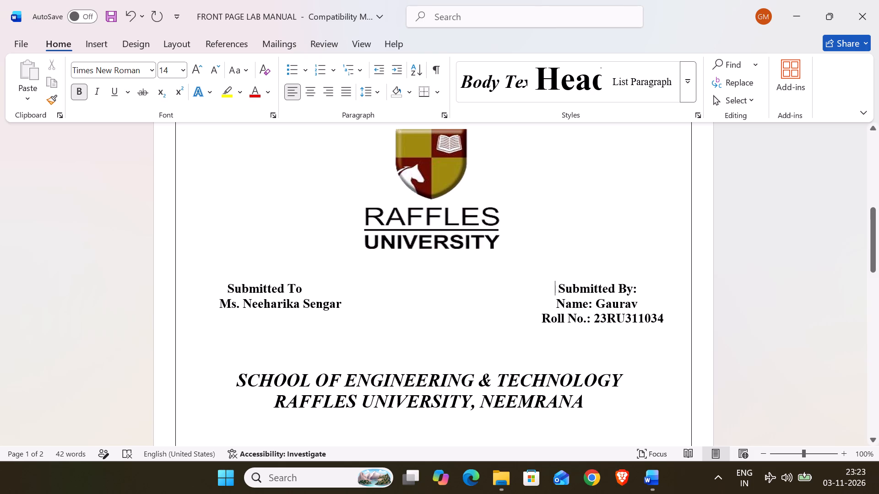
Add a colon after the "Submitted To" heading.
left_click(308, 286)
key("Left")
key("Left")
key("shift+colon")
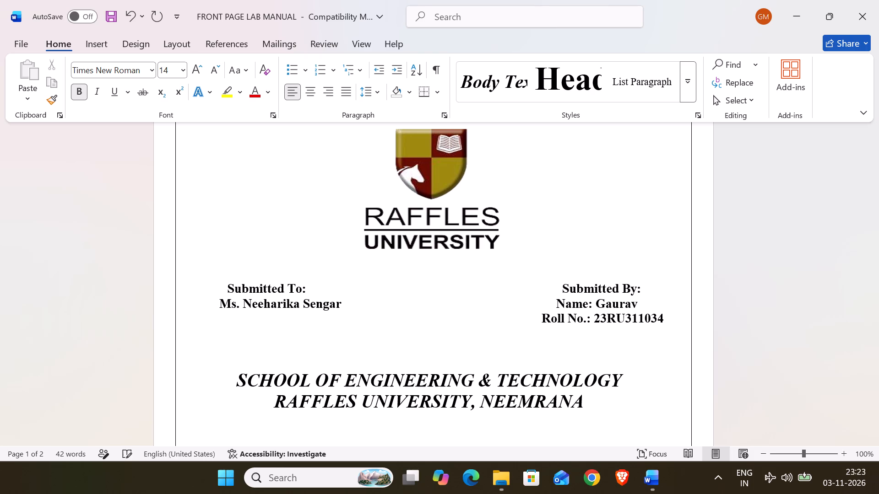
Remove the extra spaces before "Submitted By:" on the cover page so it lines up over the name line.
key("Right")
key("BackSpace")
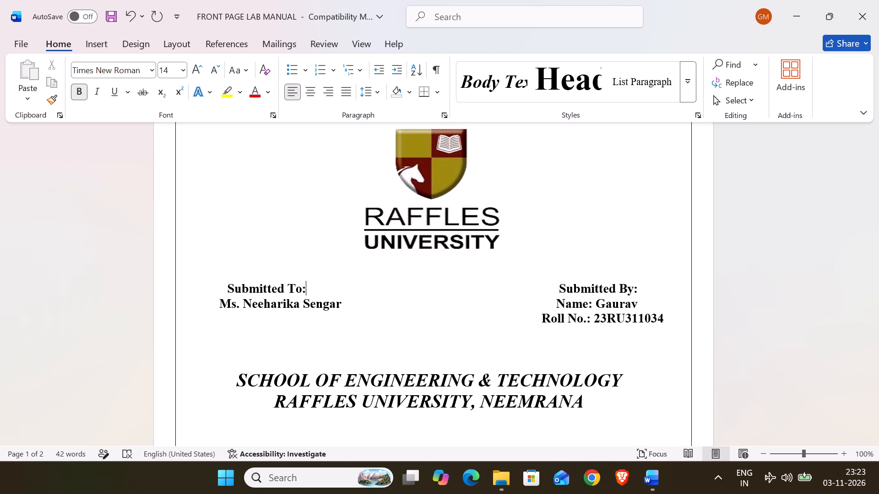
key("Right")
key("BackSpace")
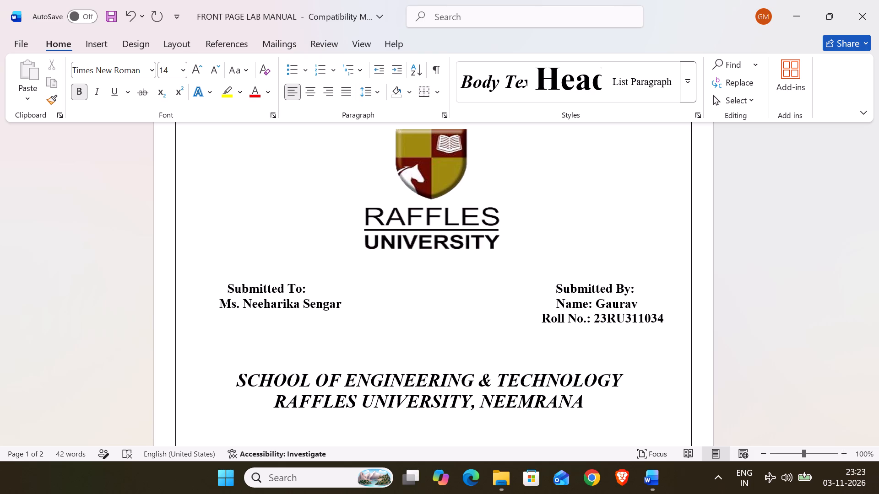
Add the designation "Assistant professor" on the line below the teacher's name under "Submitted To:".
left_click(344, 306)
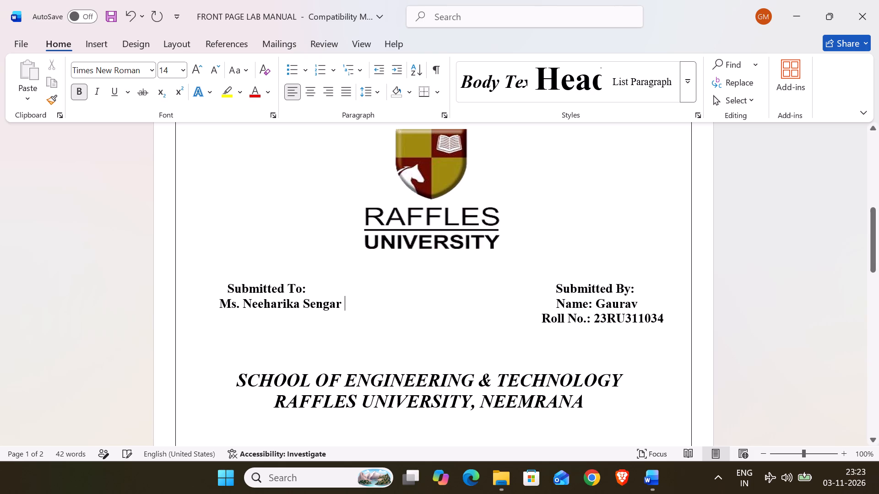
key("Down")
key("Left")
key("Left")
key("Left")
key("Left")
key("Left")
key("Left")
key("Left")
key("Left")
key("Left")
key("Left")
key("Left")
key("Right")
key("Right")
key("Right")
key("Down")
key("Left")
key("Left")
key("Left")
key("Left")
key("Left")
key("Left")
key("Left")
key("Left")
key("Left")
key("Left")
key("Left")
key("Left")
key("Left")
key("Left")
key("Left")
key("Left")
key("Left")
key("Left")
key("Left")
key("Left")
key("Left")
key("Left")
key("Left")
key("Left")
key("Left")
key("Left")
key("Left")
key("Left")
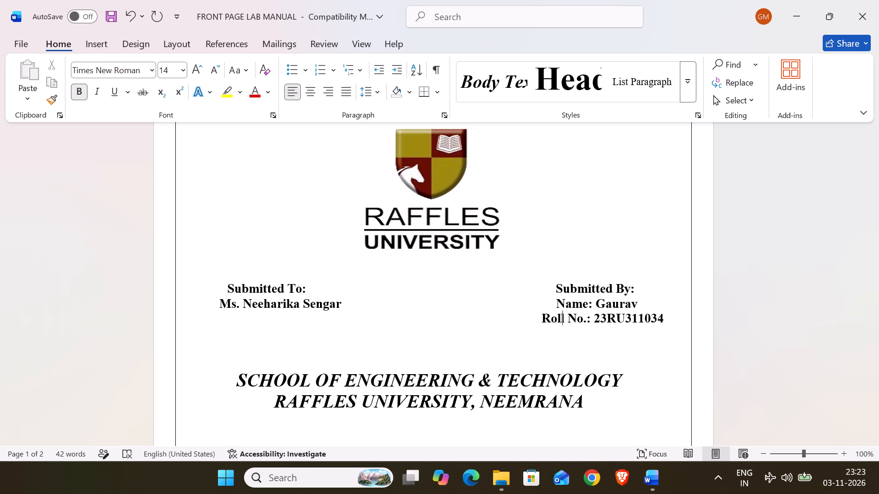
key("Right")
key("Right")
key("Right")
key("Right")
key("Right")
key("shift+a")
type("ss")
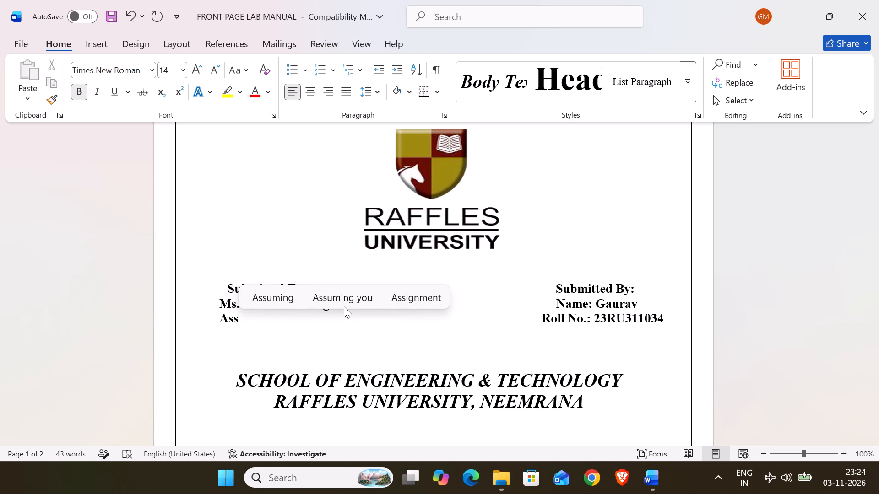
type("is")
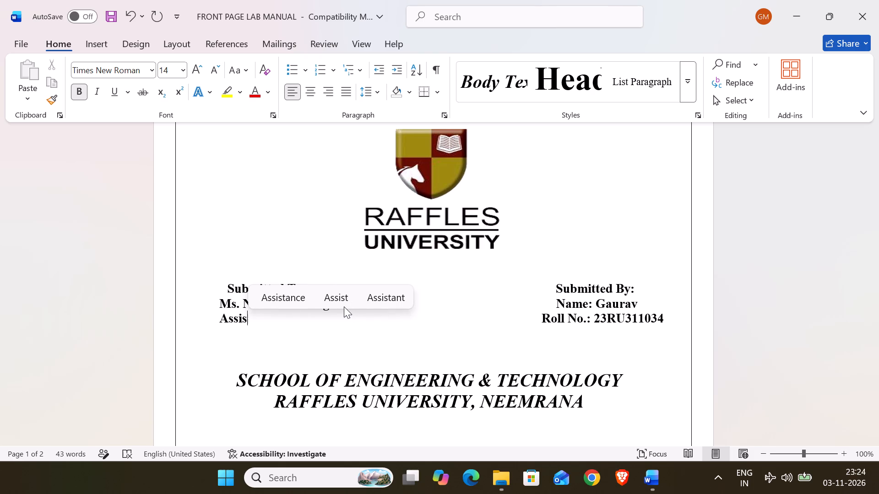
type("te")
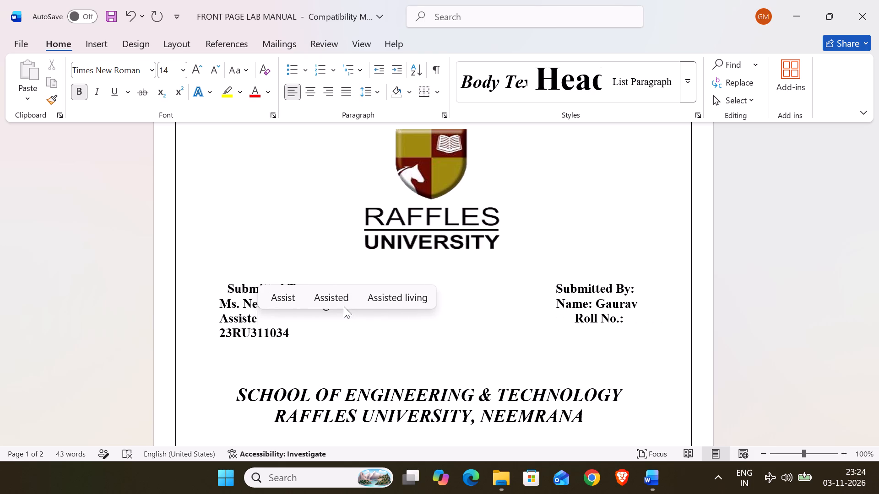
type("tent")
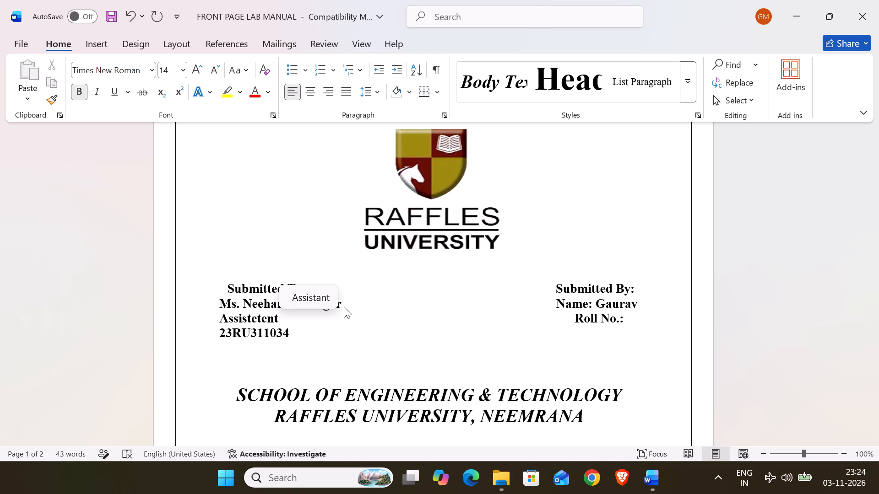
key("Up")
key("Return")
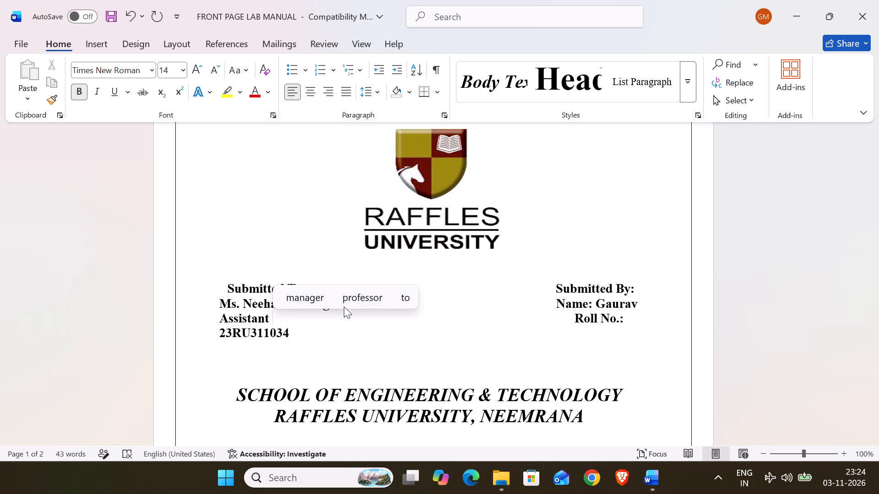
key("Up")
key("Right")
key("Return")
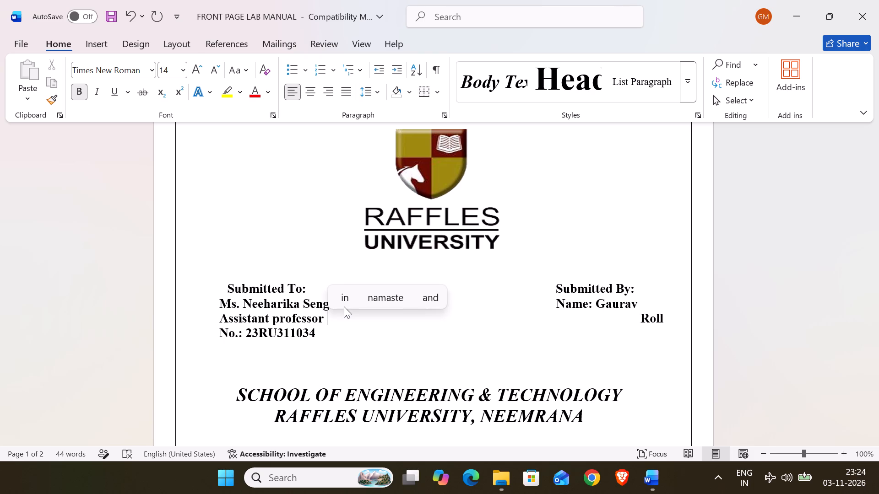
Delete the surplus spaces after "Assistant professor" so the roll number entry fits on the same line.
key("Delete")
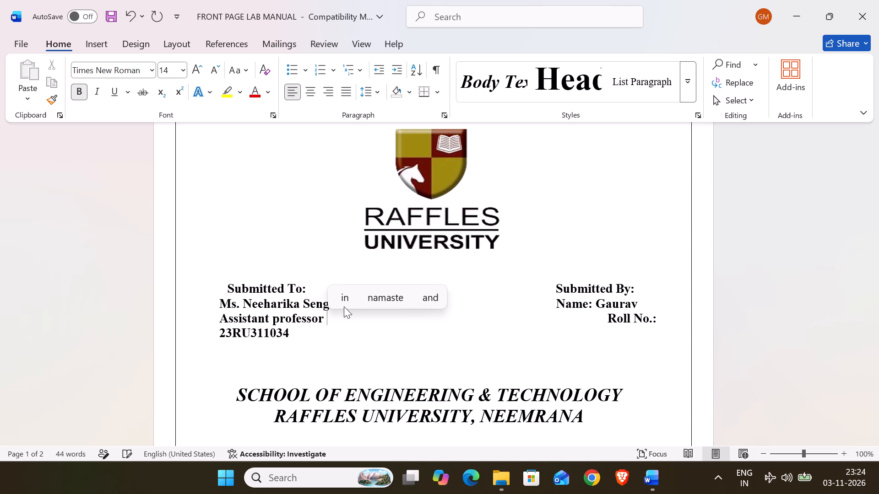
key("Delete")
key("Delete")
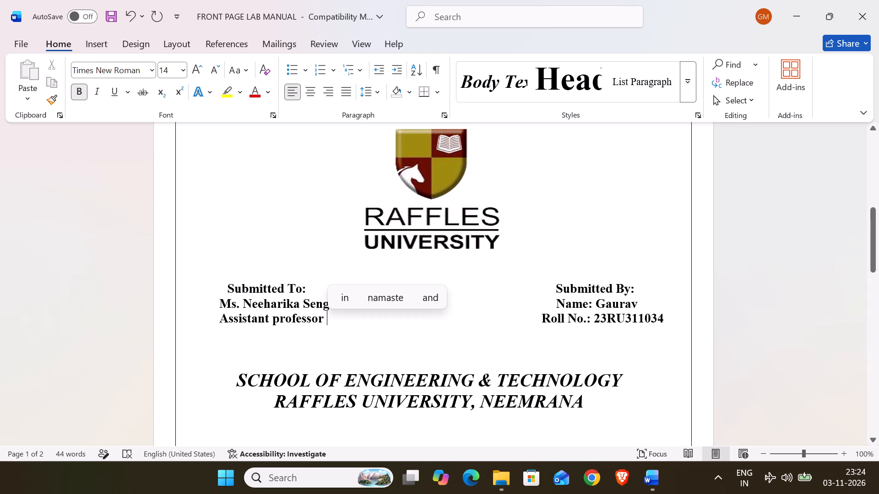
Review the layout of the cover page and the index page, including the "Submitted To" and "Submitted By" blocks.
scroll(472, 369, "down", 5, "ctrl")
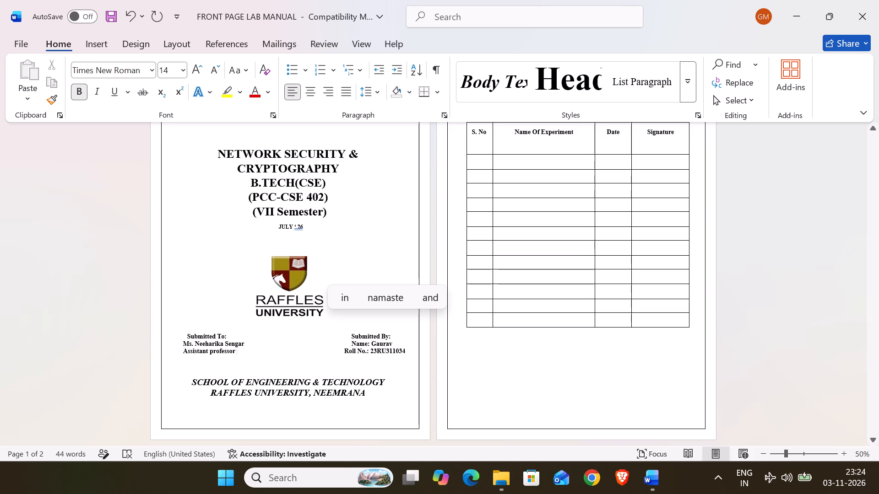
scroll(505, 138, "up", 2)
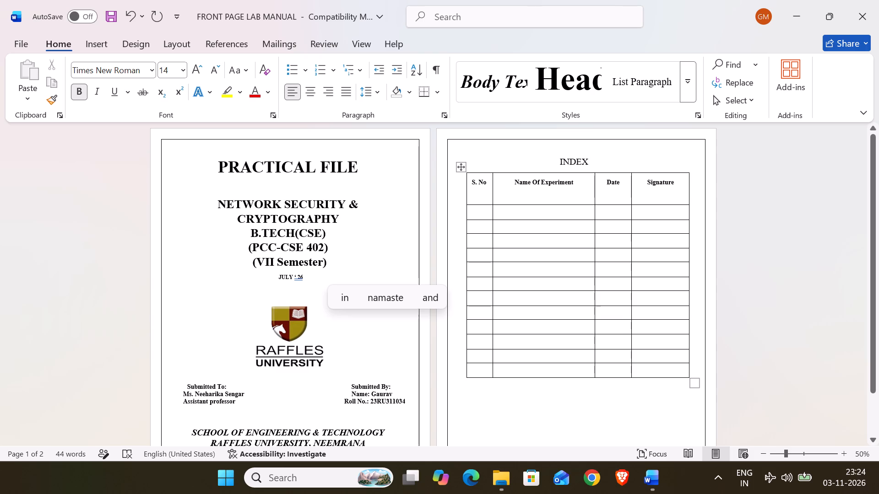
scroll(449, 323, "down", 3)
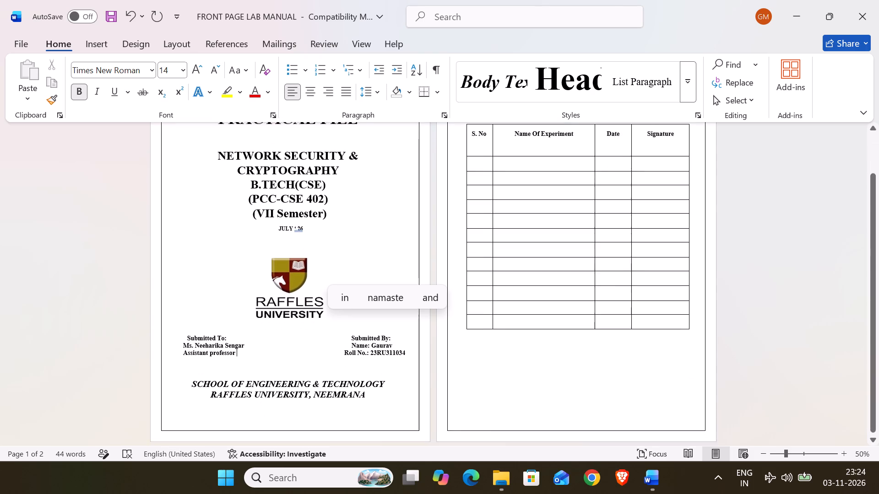
scroll(449, 323, "down", 1)
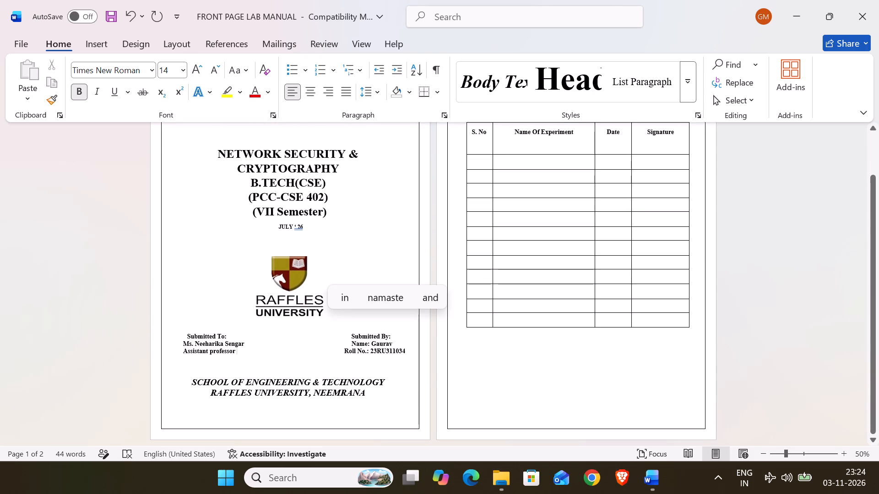
scroll(449, 323, "up", 2)
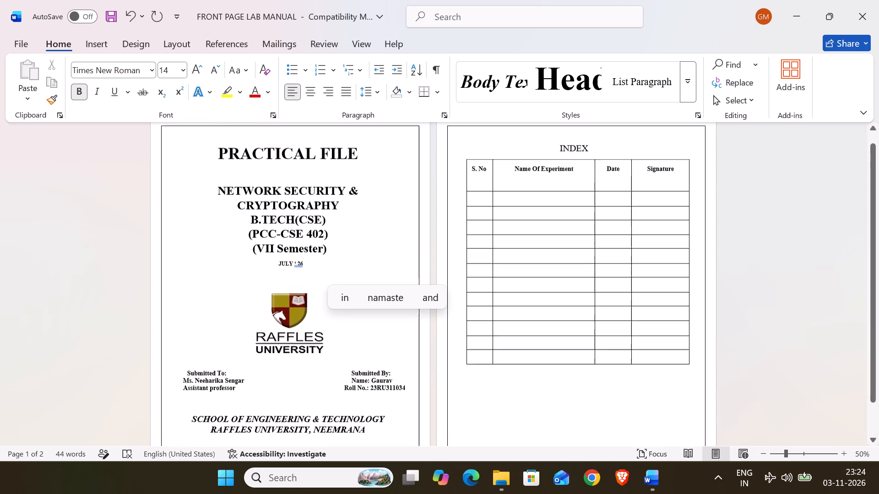
scroll(449, 323, "up", 3)
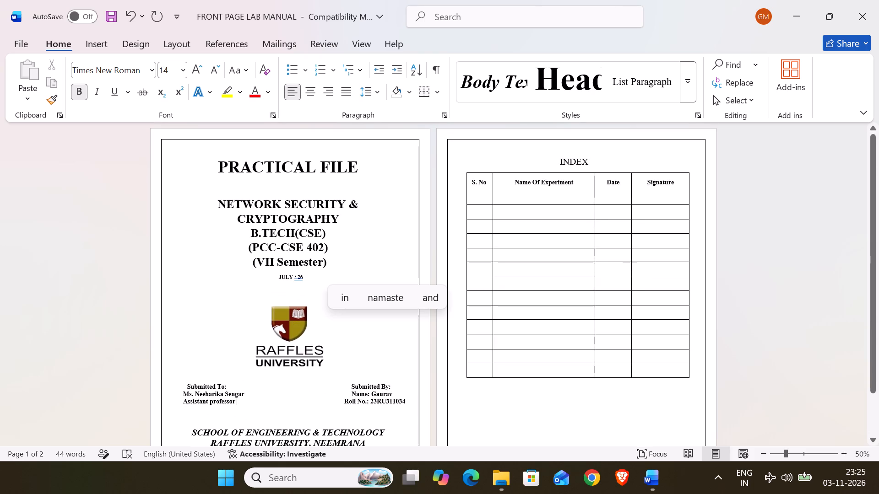
left_click(477, 215)
left_click(508, 214)
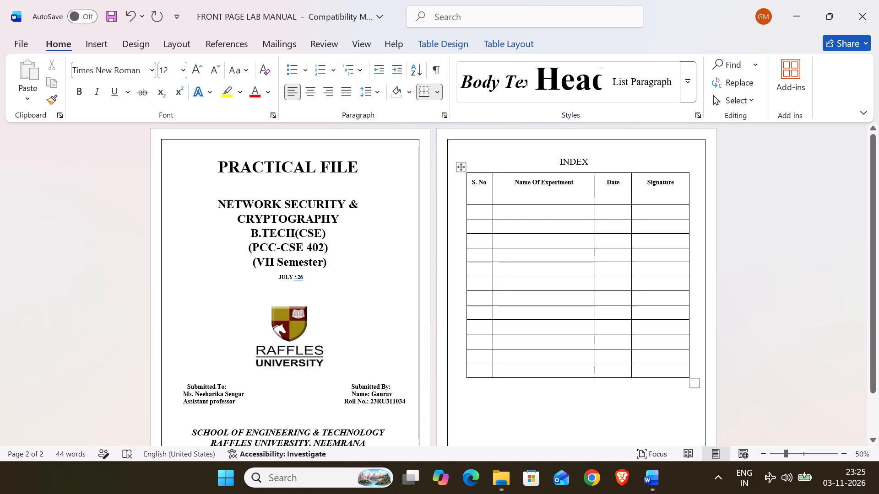
scroll(508, 214, "up", 3, "ctrl")
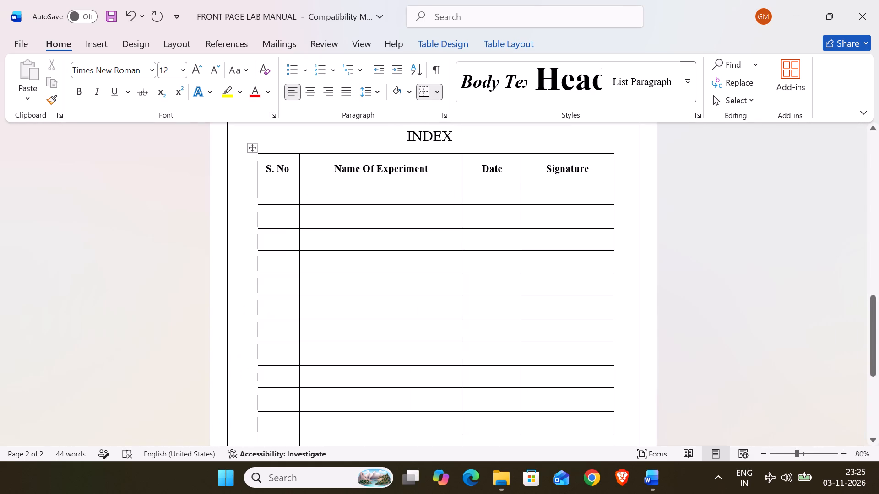
scroll(508, 214, "up", 7)
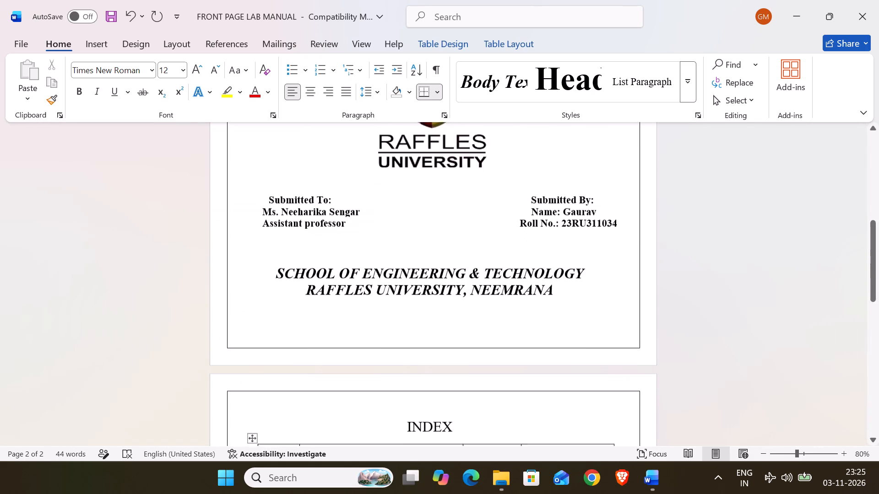
scroll(508, 214, "up", 3)
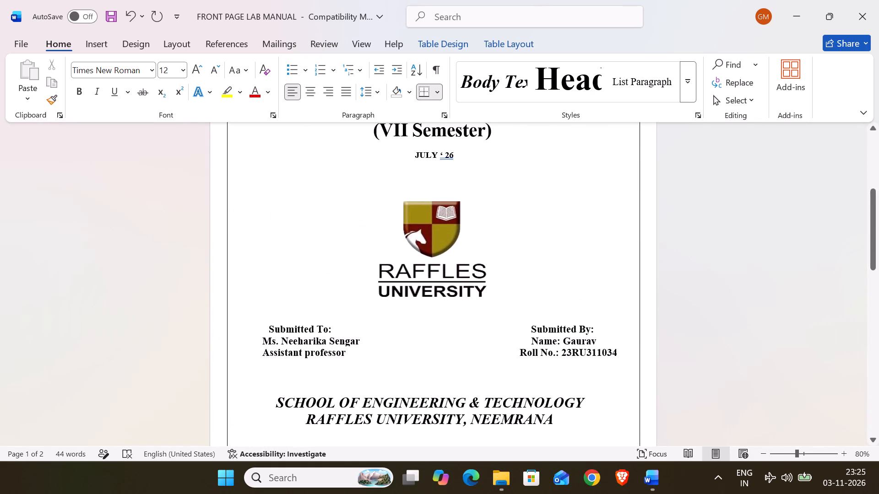
Save the lab manual front page document.
key("ctrl+s")
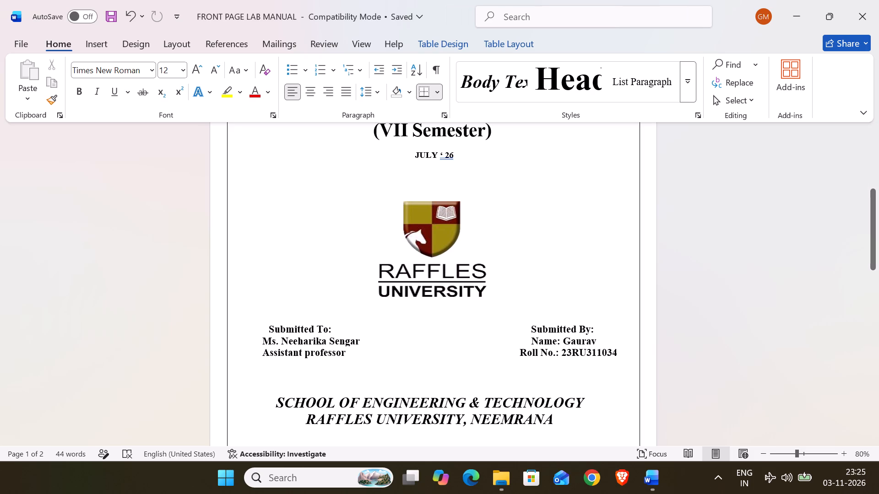
Go to the index table on the second page.
scroll(508, 214, "down", 7)
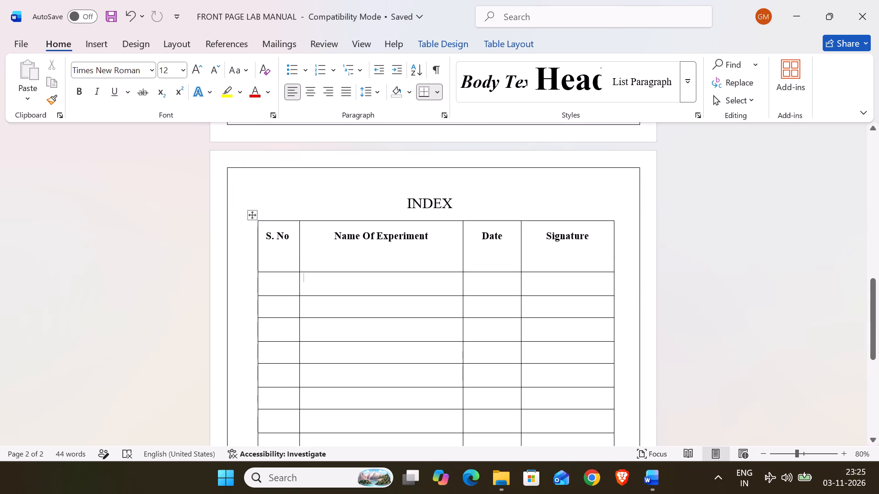
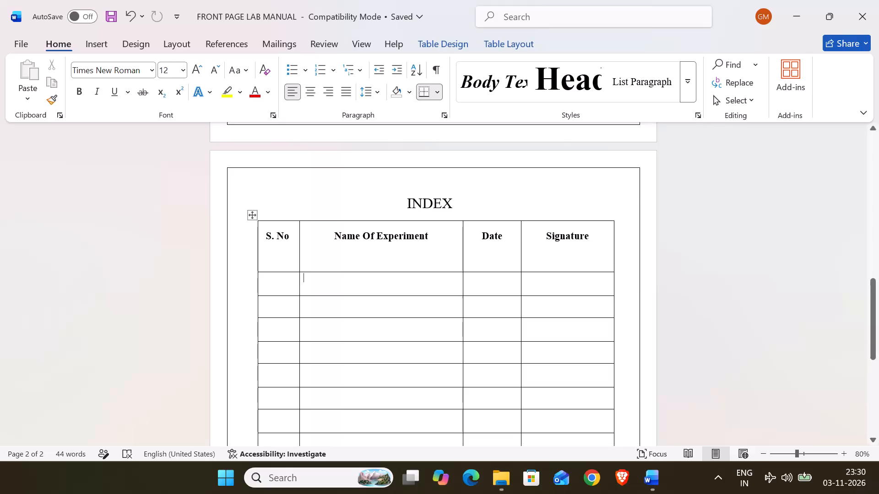
Enter 1 as the serial number in the first blank row of the index table.
left_click(273, 289)
key("1")
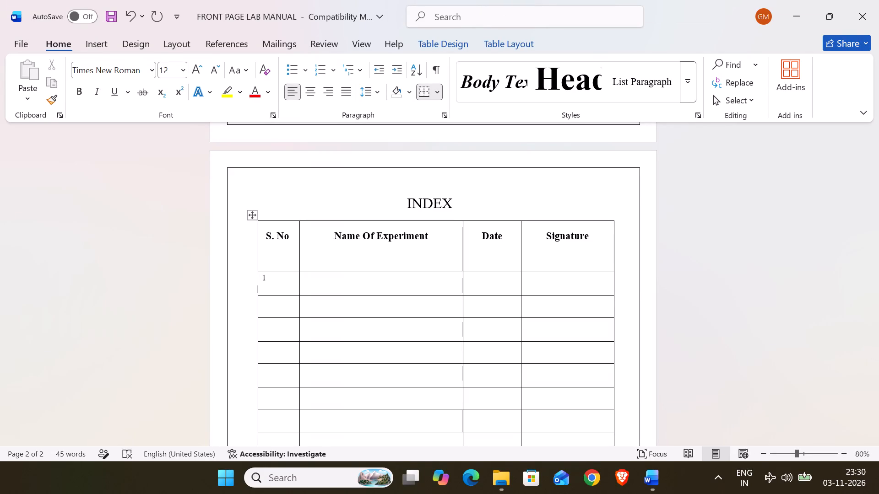
key("Tab")
Begin the first experiment's name with "Write a program to implement the".
type("Wrei")
key("BackSpace")
key("BackSpace")
key("BackSpace")
key("BackSpace")
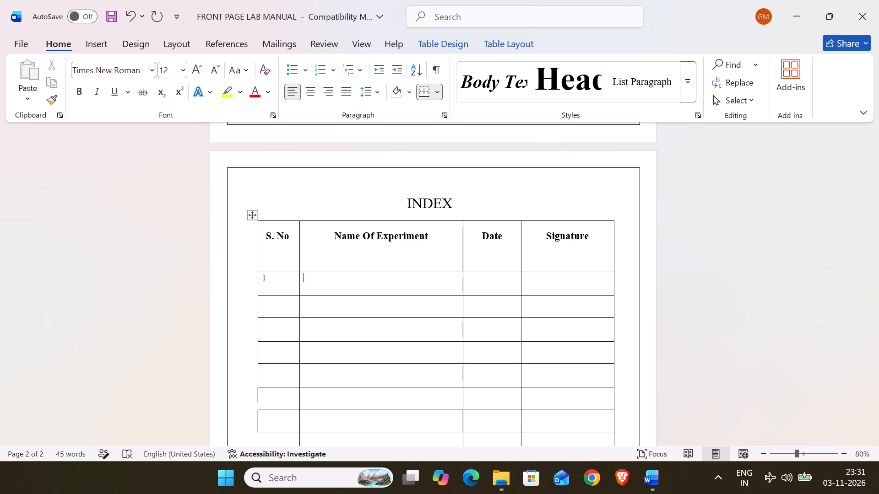
key("shift+w")
type("ri")
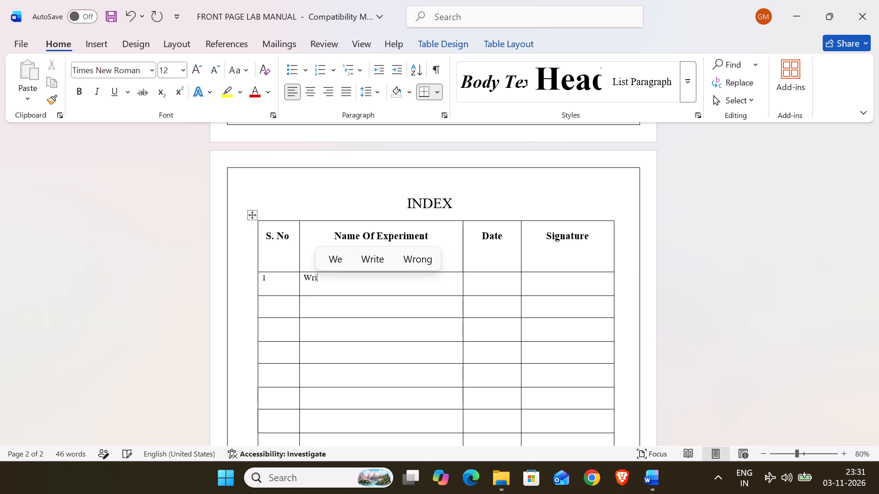
key("Up")
key("Right")
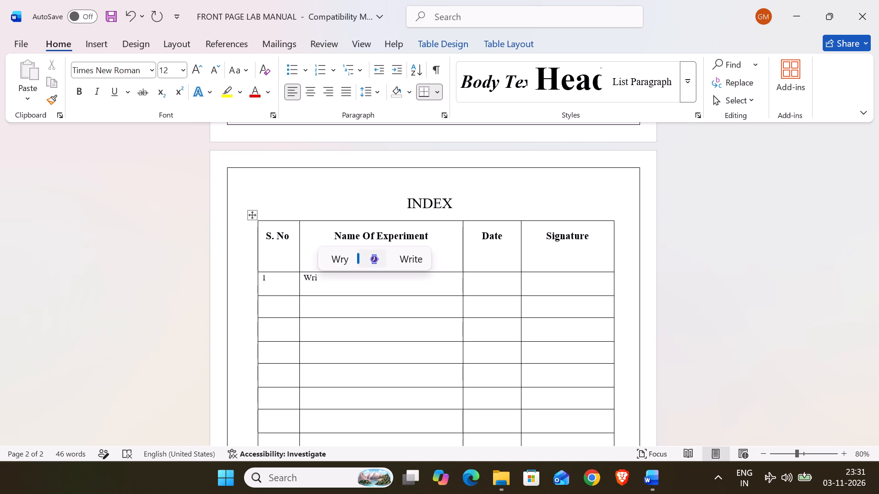
key("Right")
key("Return")
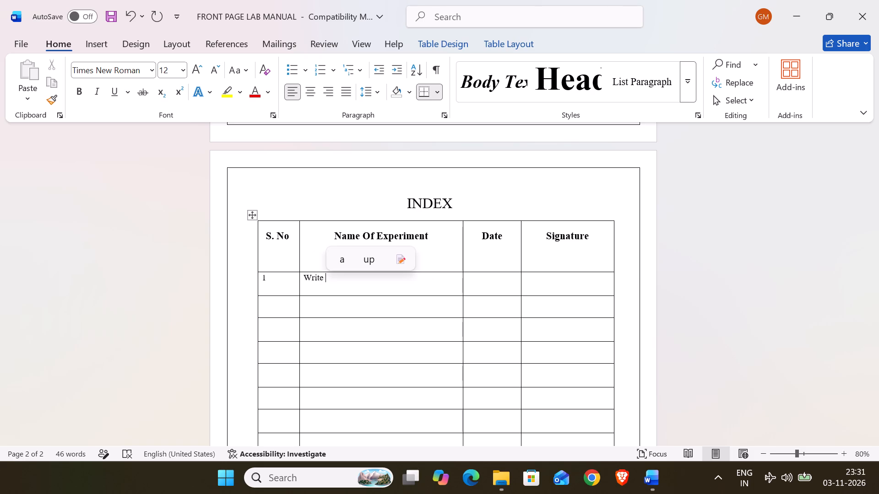
type("a")
key("space")
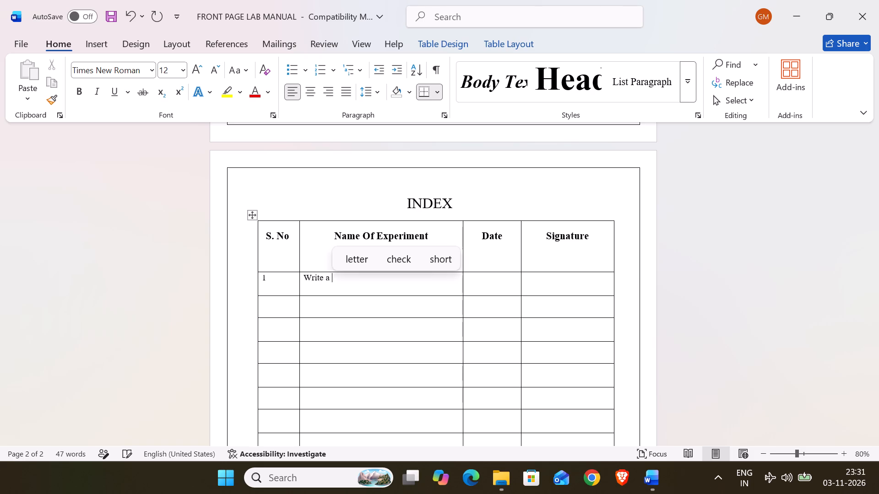
type("pro")
type("gram")
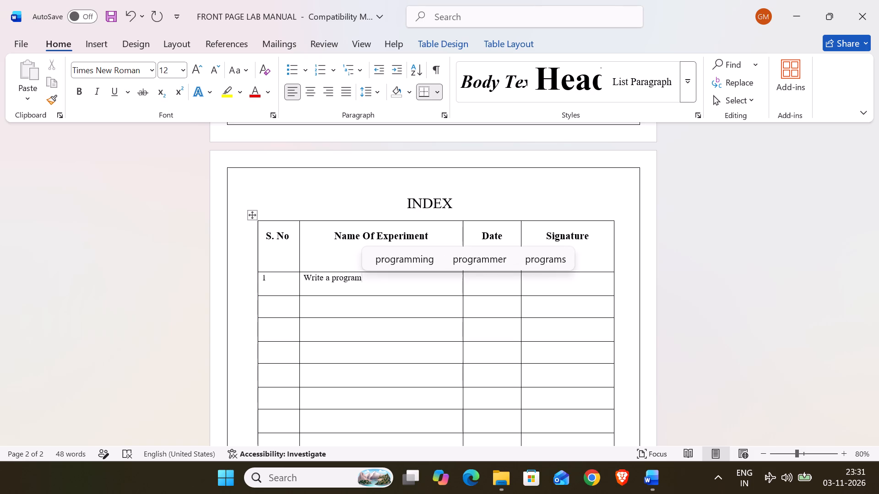
key("space")
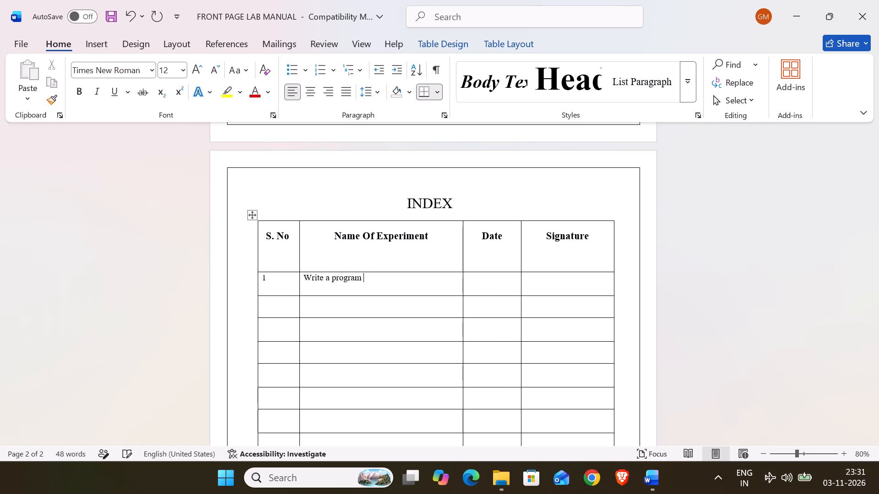
type("to")
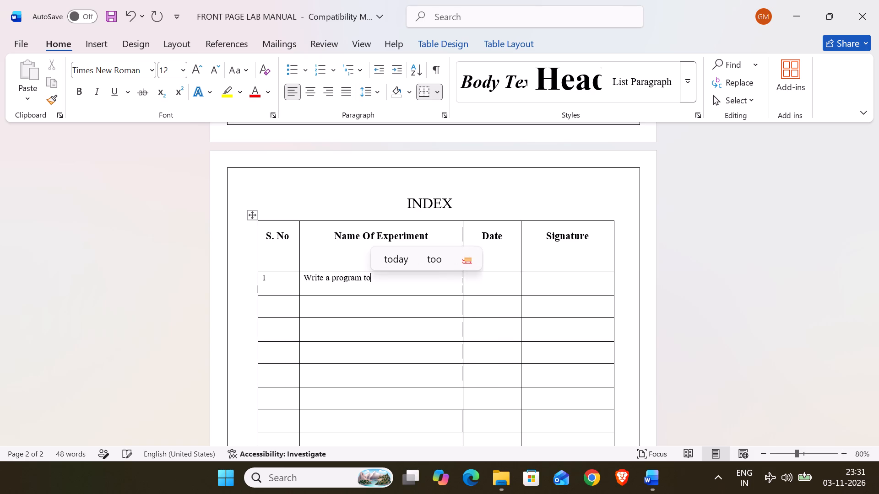
key("space")
key("i")
key("m")
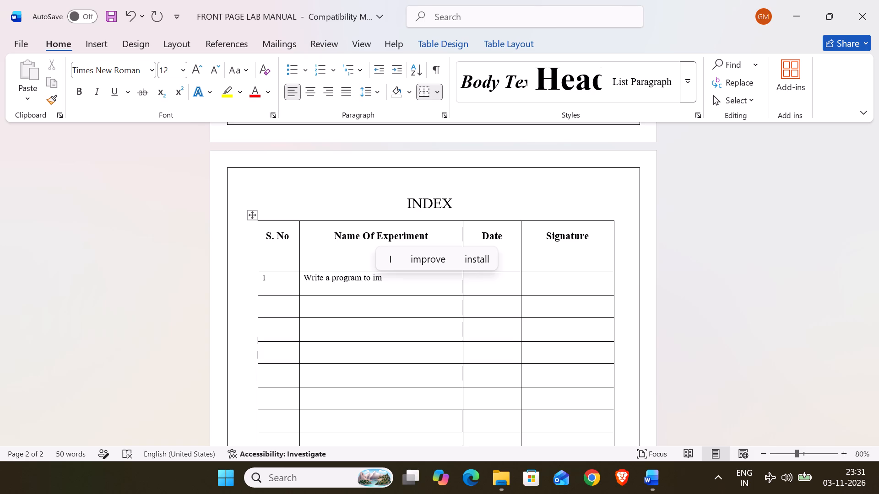
type("ple")
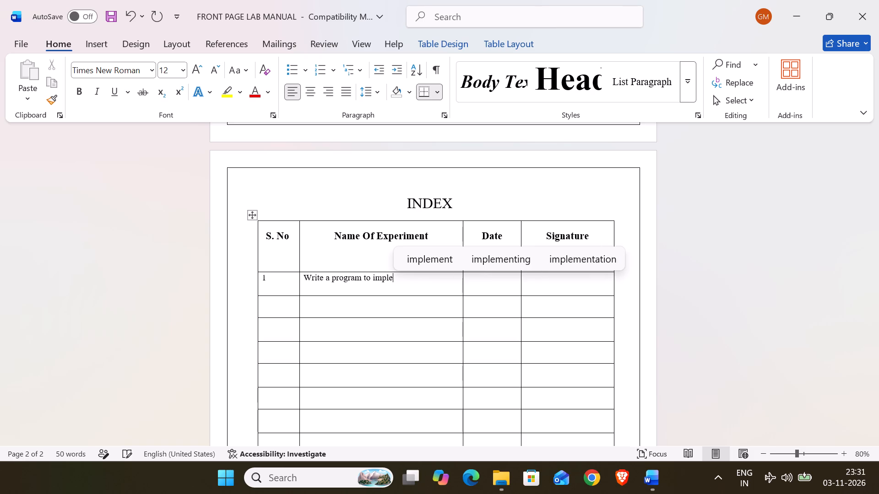
key("Up")
key("Return")
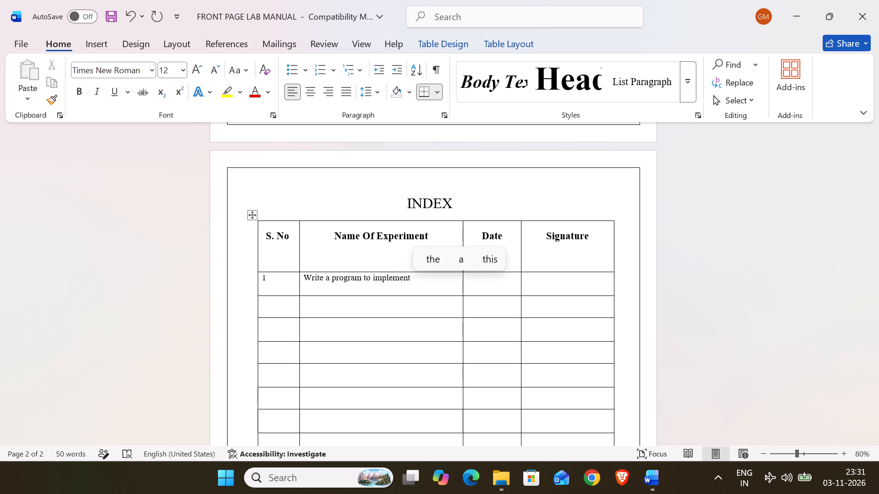
type("the")
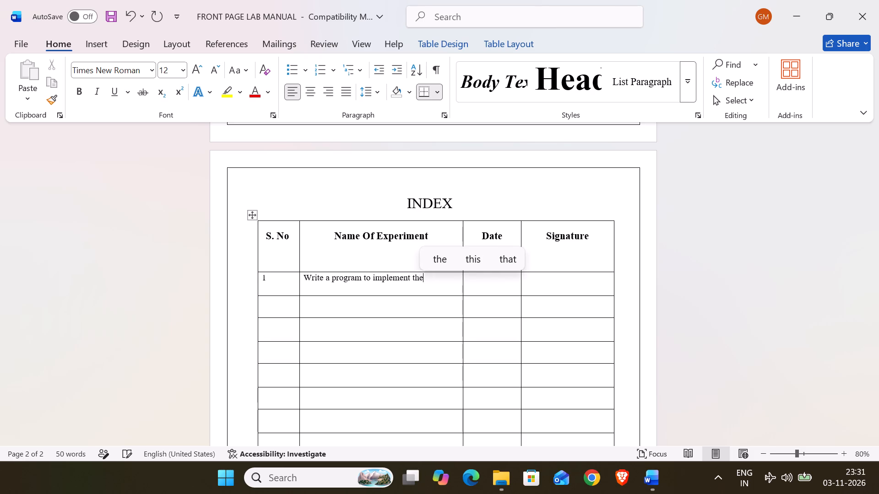
key("space")
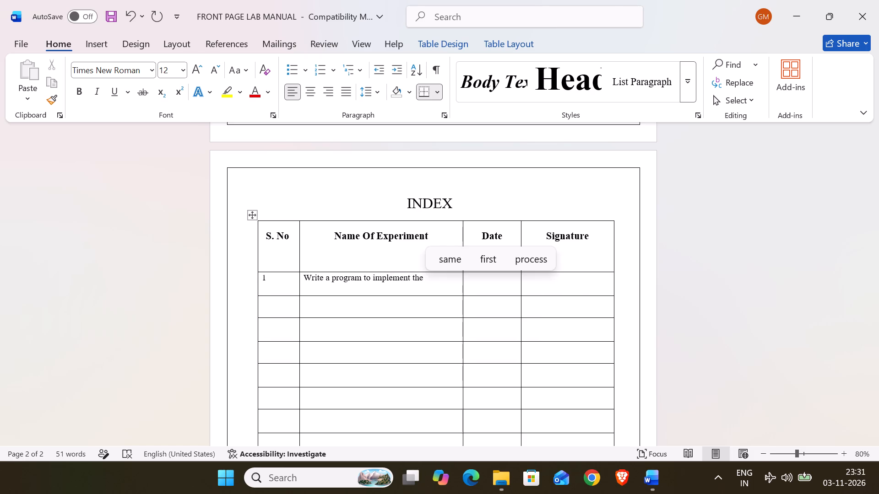
Copy the phrase "Write a program to implement the" from the first experiment's name for reuse.
key("Left")
key("shift+Left")
key("shift+Left")
key("shift+Left")
key("shift+Left")
key("shift+Left")
key("shift+Left")
key("shift+Left")
key("shift+Left")
key("shift+Left")
key("shift+Left")
key("shift+Left")
key("shift+Left")
key("shift+Left")
key("shift+Left")
key("shift+Left")
key("shift+Left")
key("shift+Left")
key("shift+Left")
key("shift+Left")
key("shift+Left")
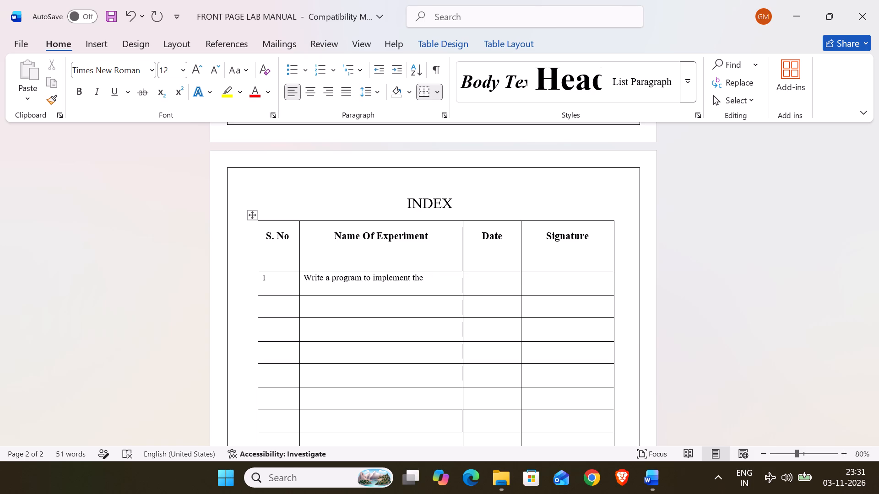
key("shift+Left")
key("shift+Left")
key("shift+Left")
key("shift+Left")
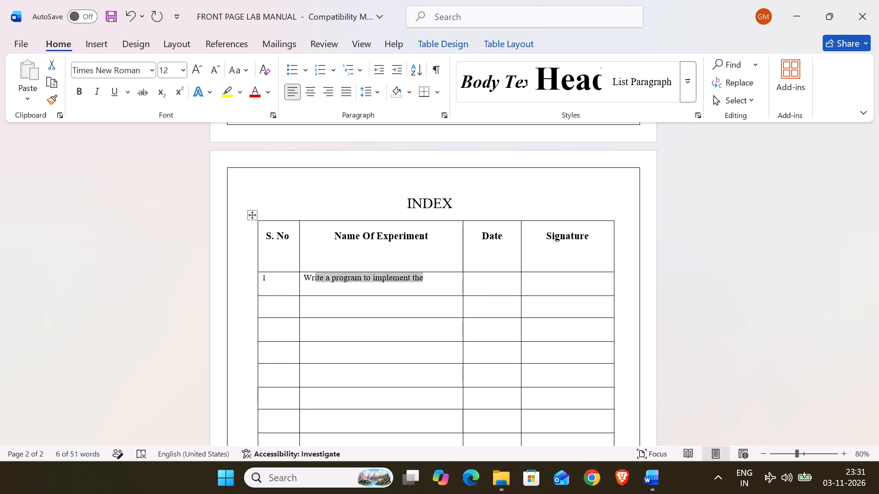
key("shift+Left")
key("shift+Left")
key("ctrl+c")
Complete the first experiment's name by adding "Caesar Cipher" after the opening phrase.
key("Right")
key("space")
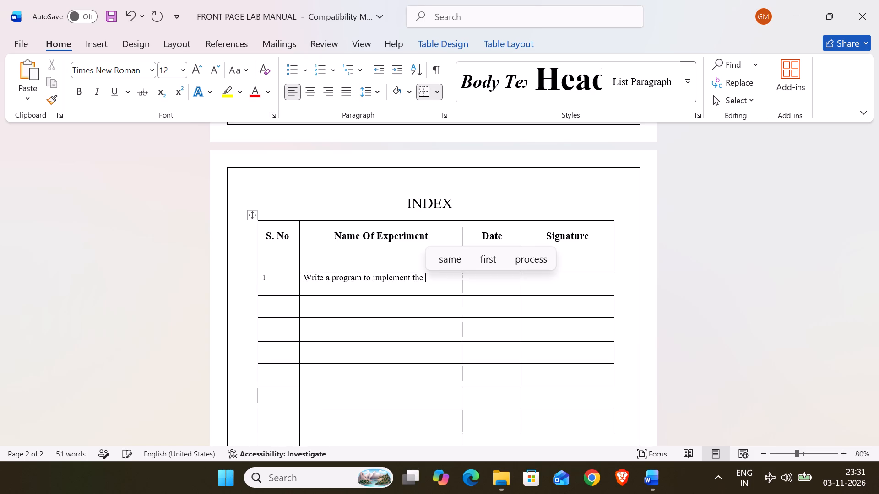
key("shift+c")
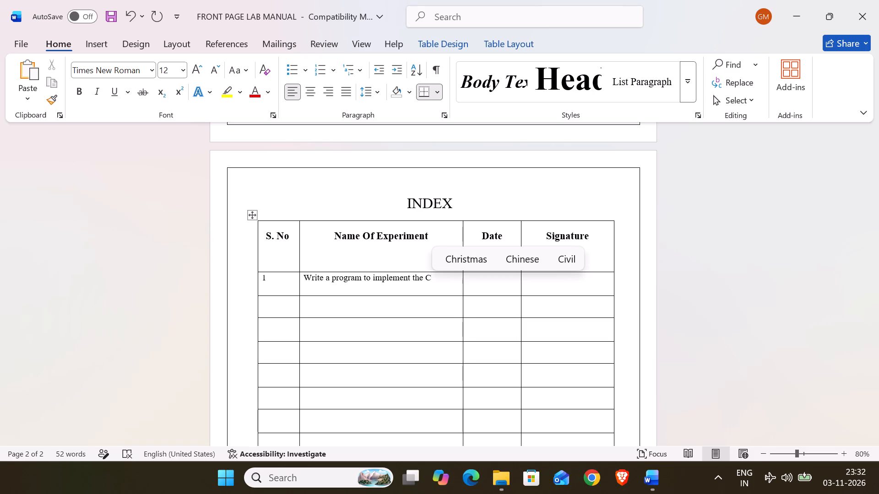
type("ae")
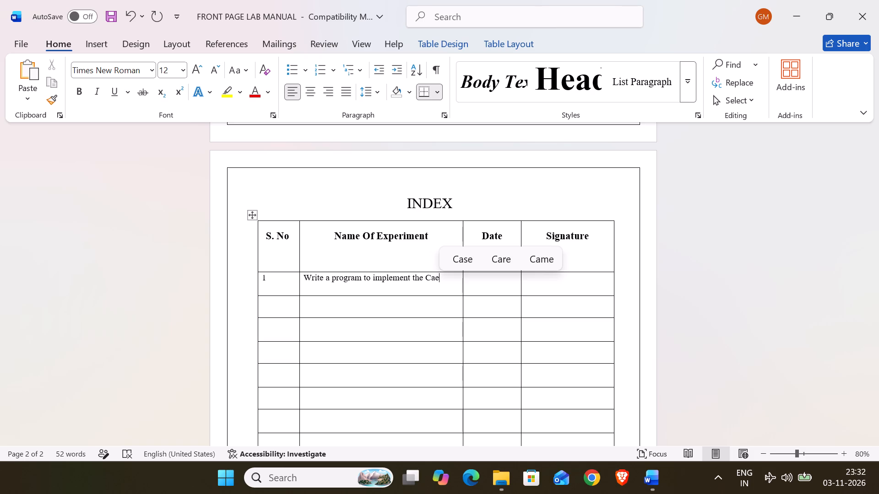
type("sar")
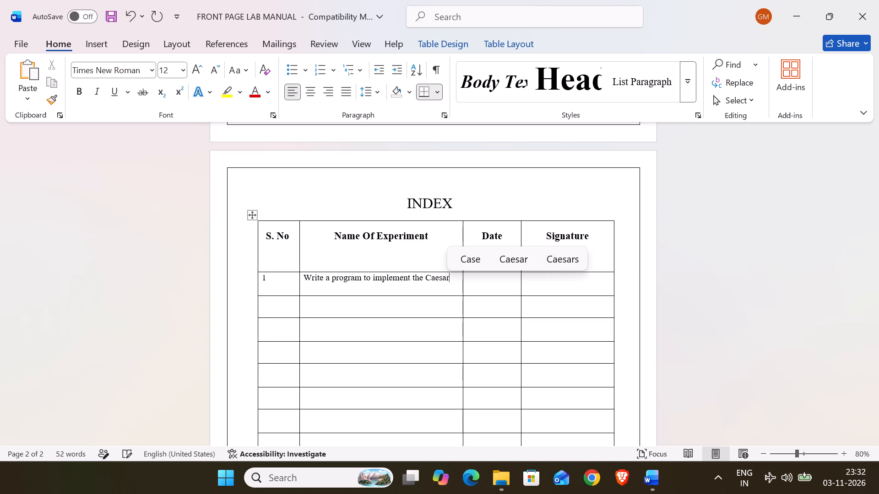
key("space")
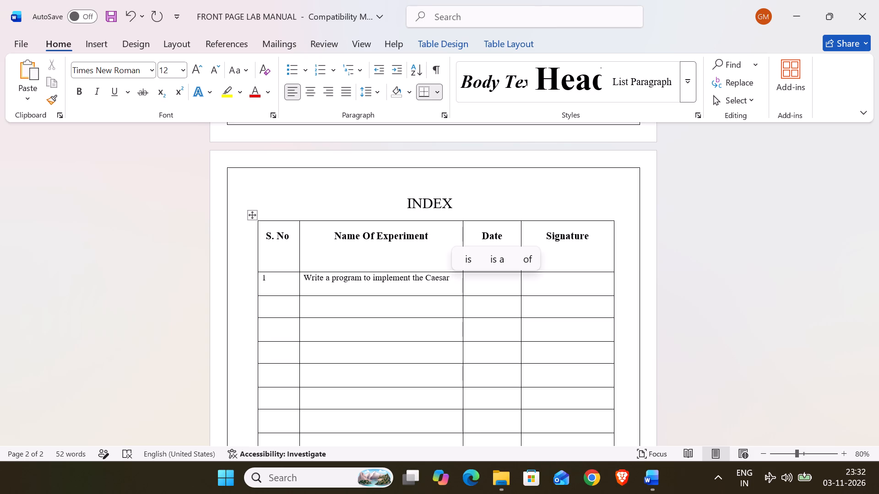
type("Ci")
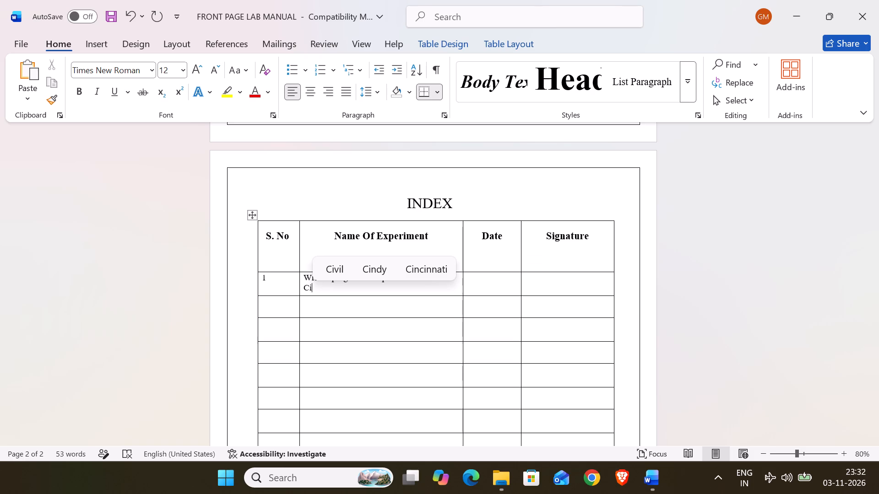
key("p")
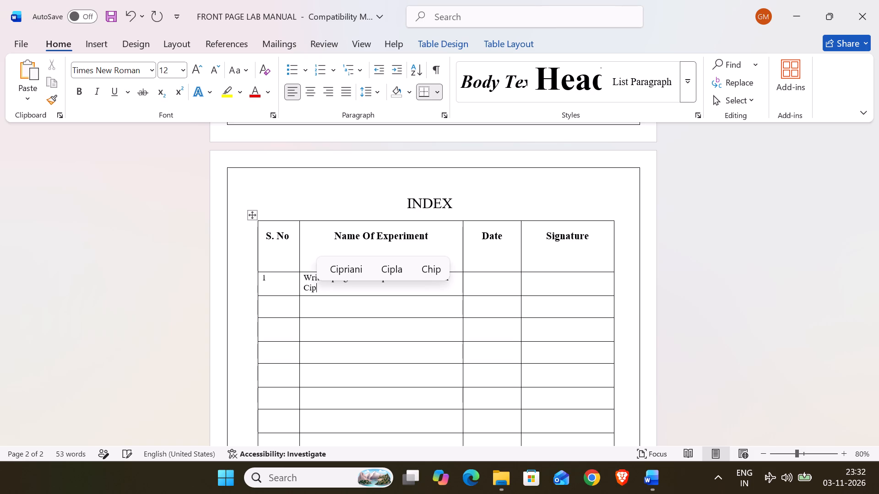
type("her")
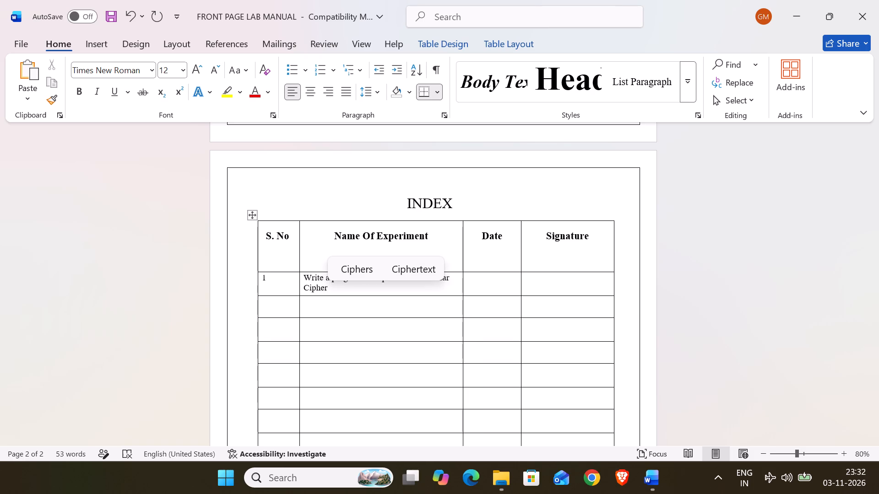
Enter 2 as the serial number in the second row, leaving the first row's date and signature blank.
key("Tab")
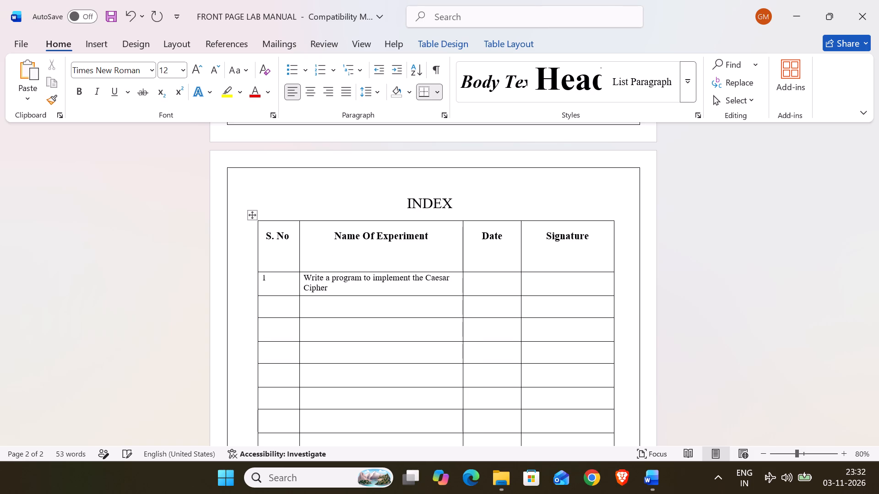
key("Tab")
key("Tab")
key("2")
key("Tab")
Paste the copied phrase as the start of the second experiment's name and continue it with "Play".
key("ctrl+v")
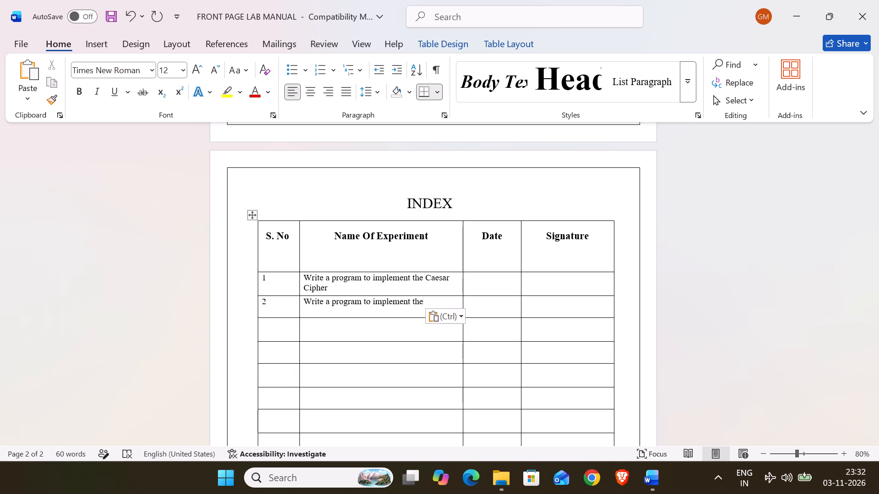
key("space")
key("shift+p")
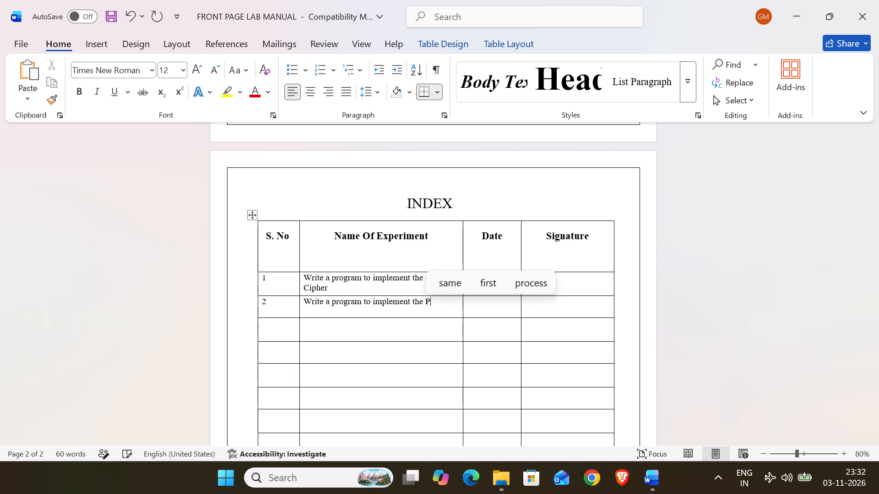
type("lay")
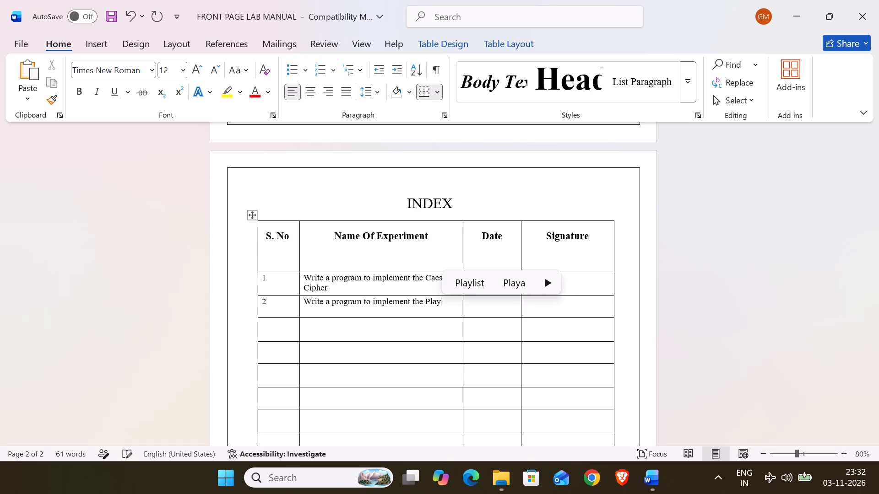
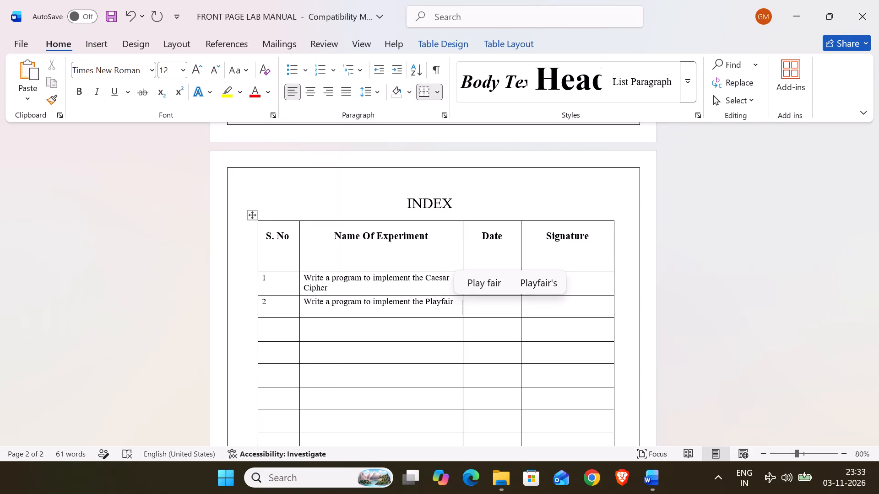
Complete the second experiment's name by adding "Cipher" after "Playfair".
key("space")
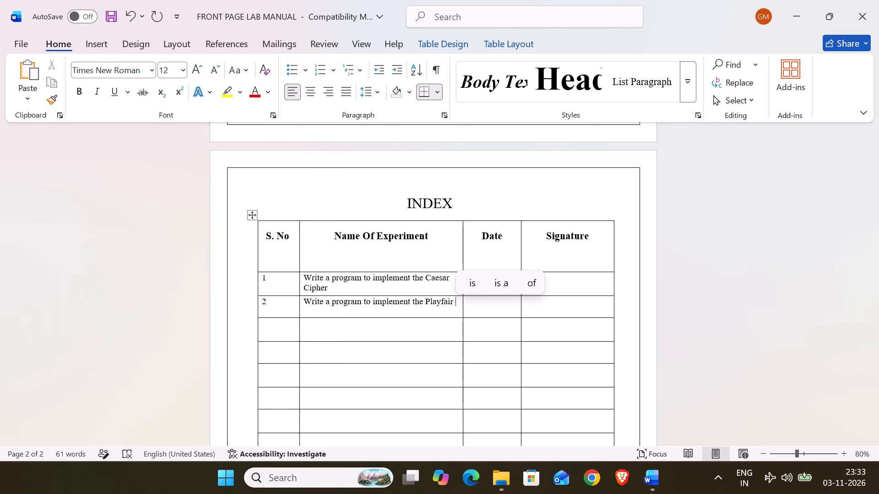
type("Ci")
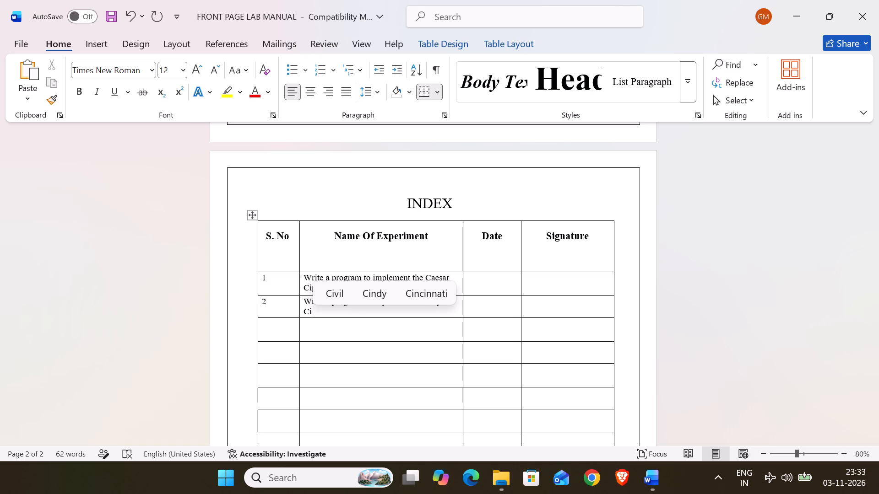
key("p")
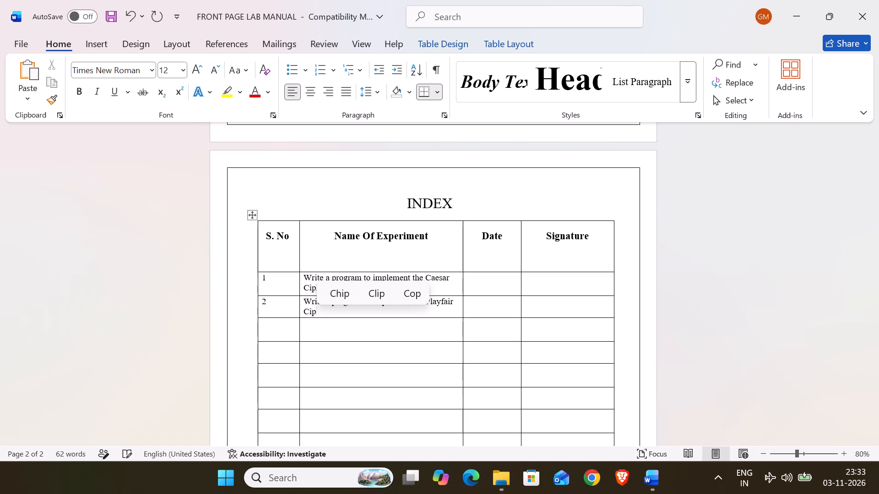
type("her")
Fill the third row with serial number 3 and the copied opening phrase followed by "Hill Cipher", leaving the second row's date and signature blank.
key("Tab")
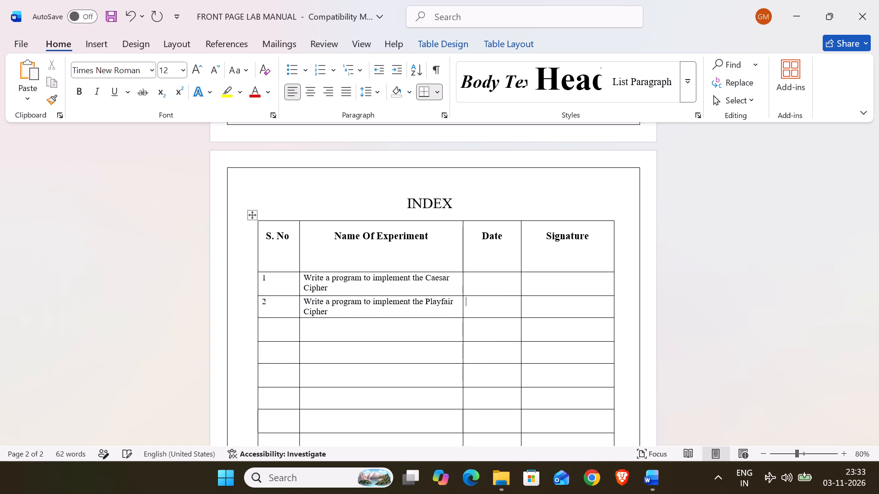
key("Tab")
key("Tab")
key("3")
key("Tab")
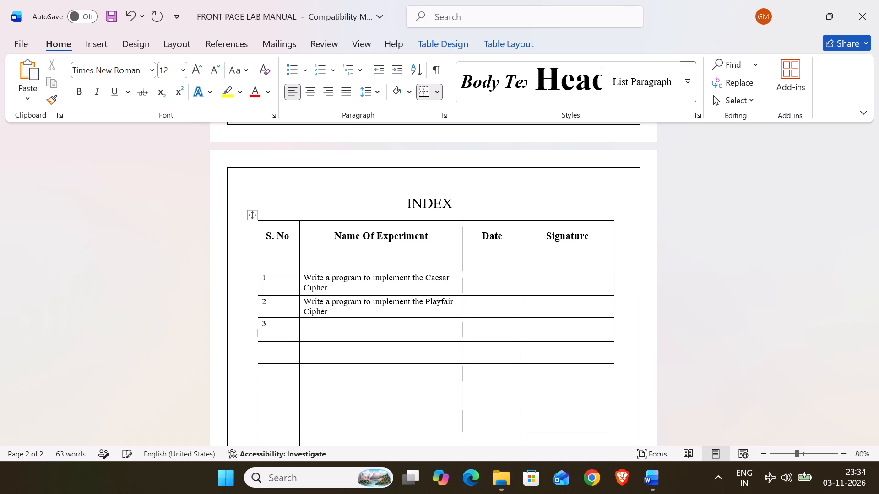
key("ctrl+v")
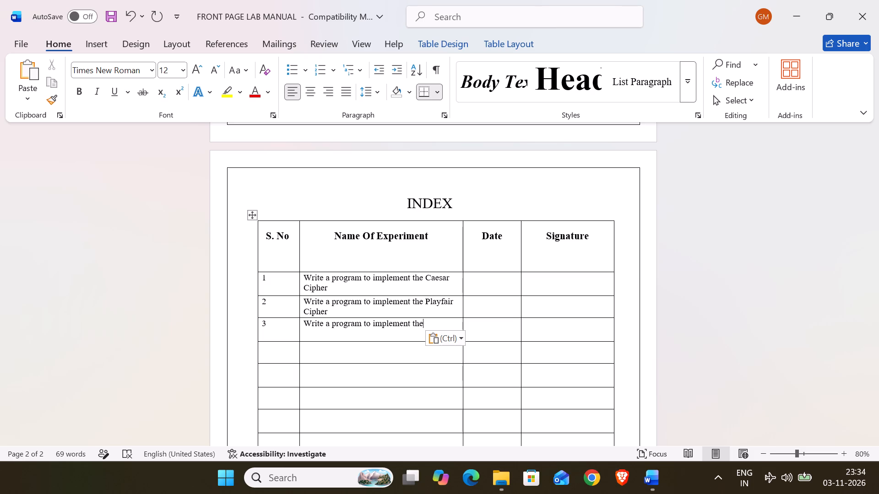
key("space")
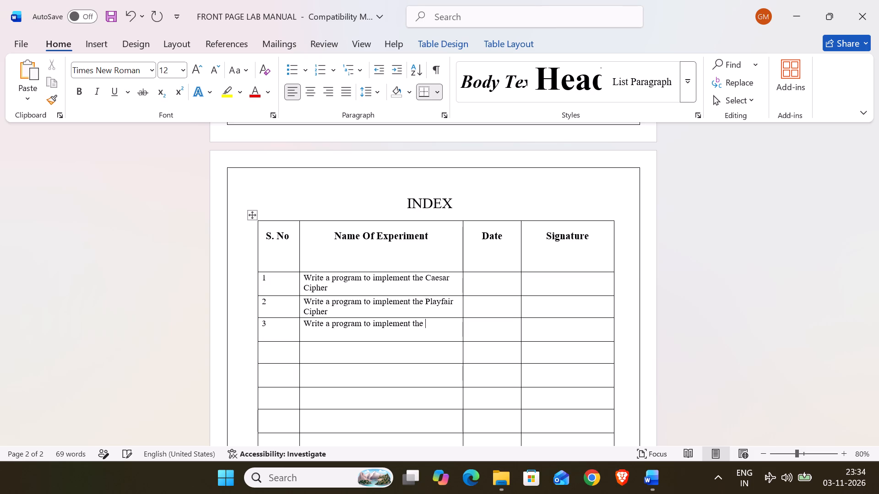
type("Hill")
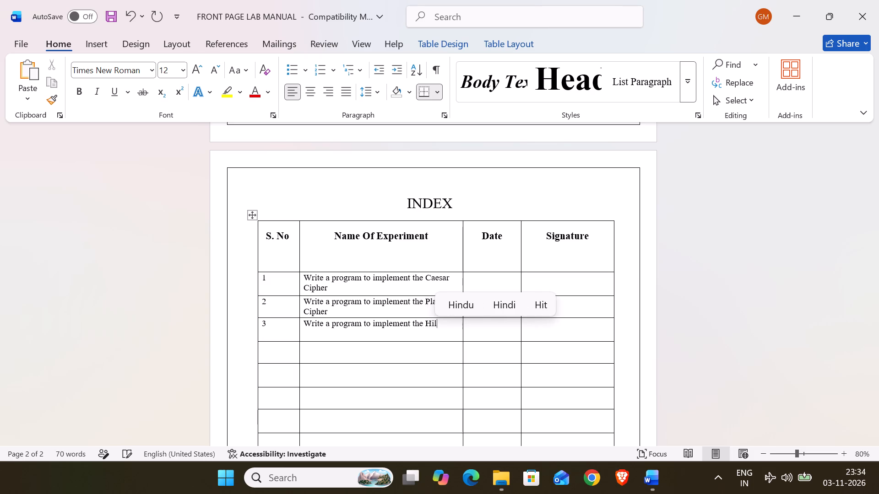
key("space")
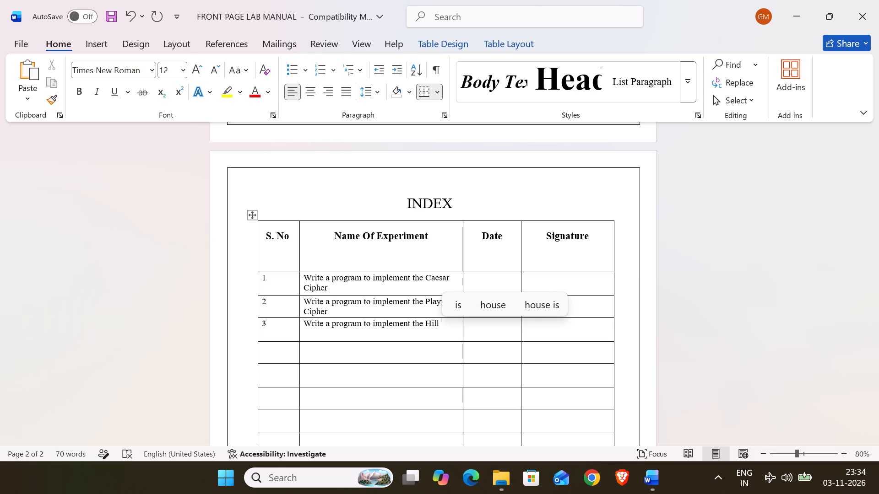
type("Cip")
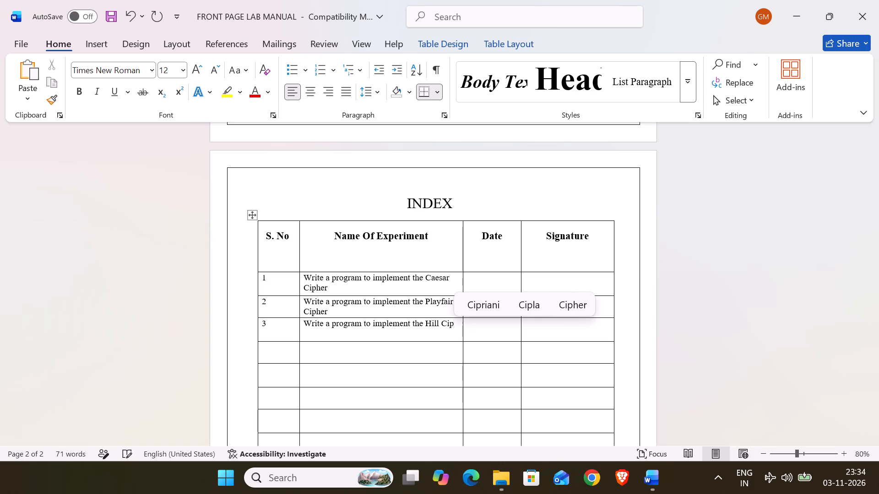
type("her")
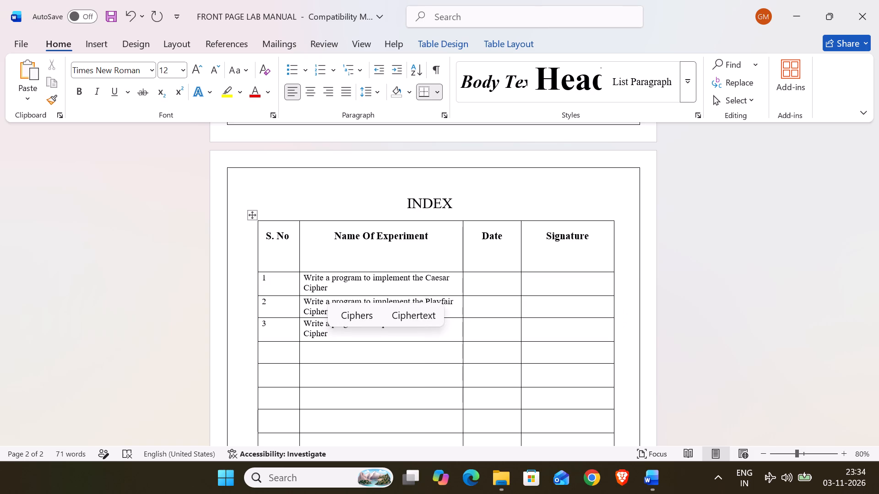
Fill the fourth row with serial number 4 and the copied opening phrase followed by "Vigenere Cipher", leaving the third row's date and signature blank.
key("Tab")
key("Tab")
key("Tab")
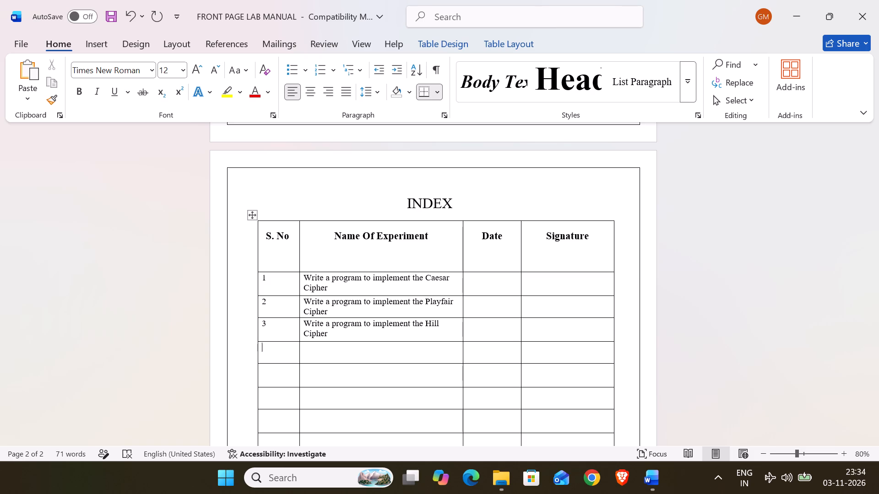
key("4")
key("Tab")
key("ctrl+v")
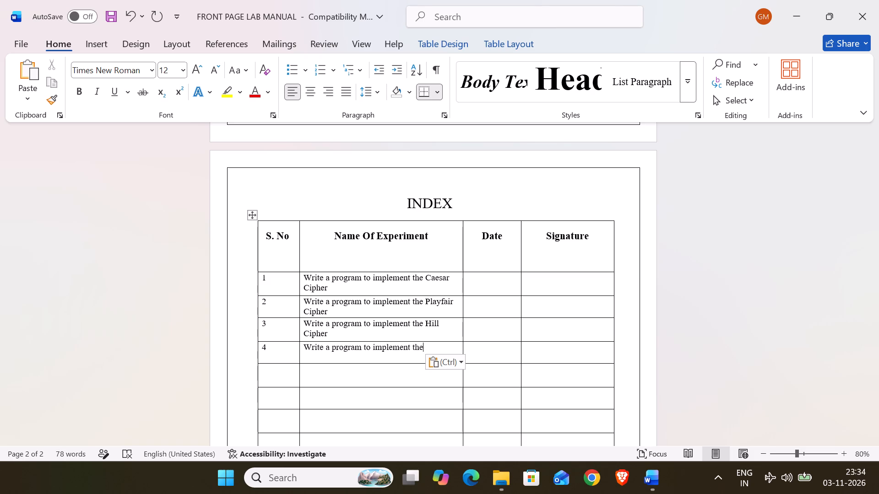
key("shift+v")
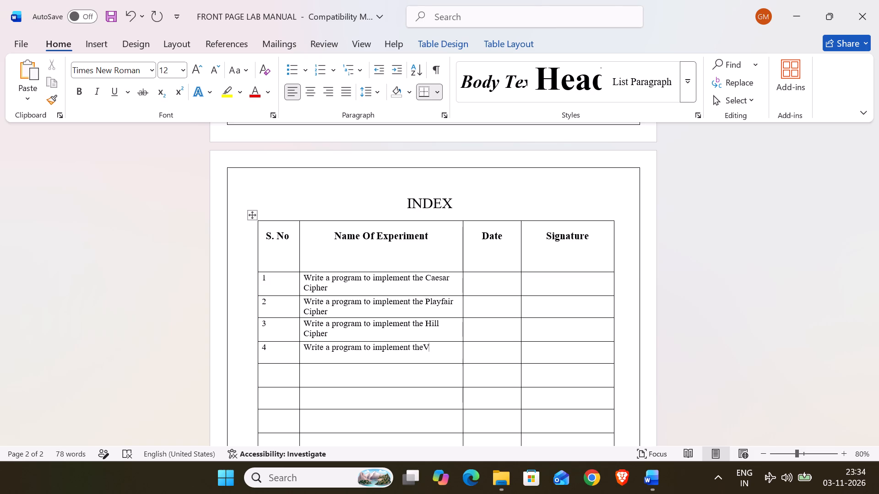
key("BackSpace")
key("space")
key("shift+v")
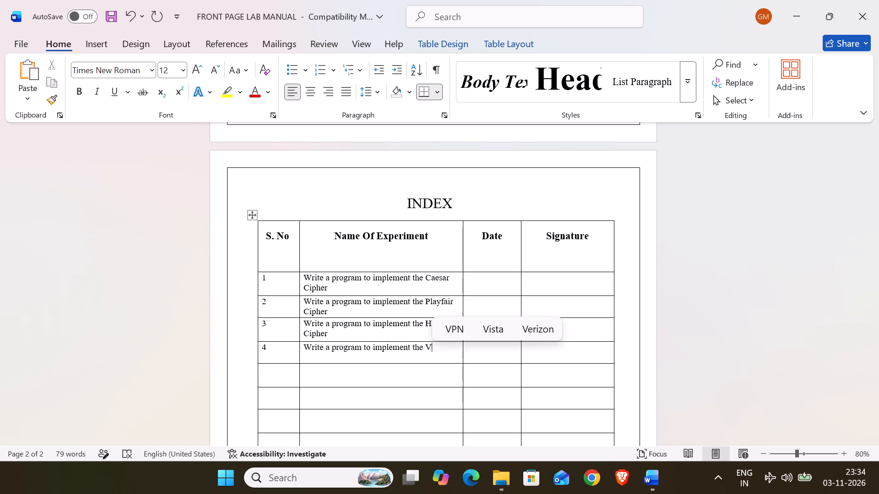
type("ig")
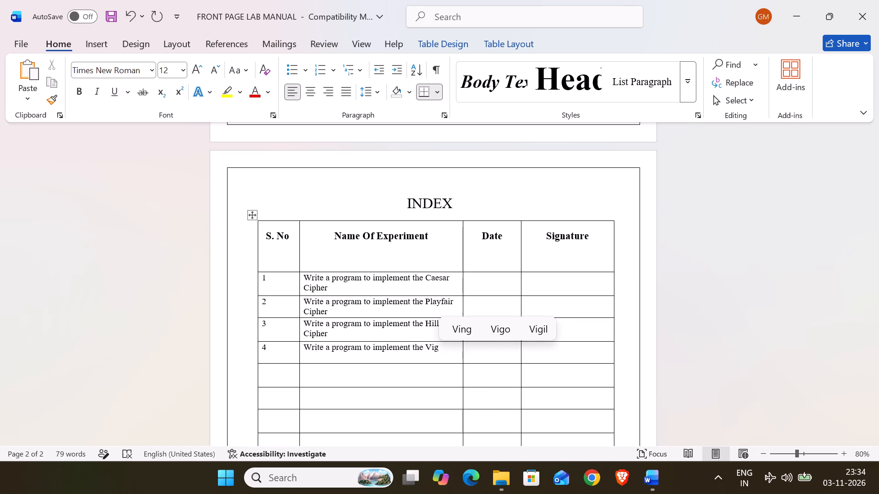
type("en")
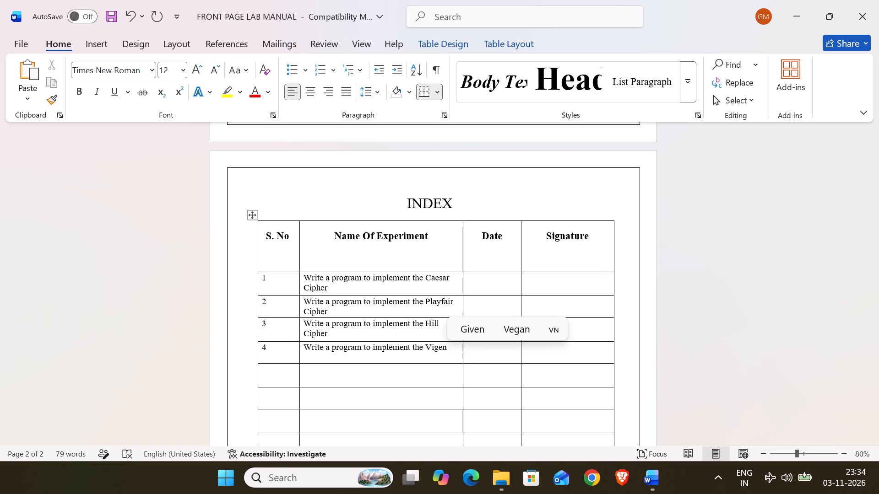
key("e")
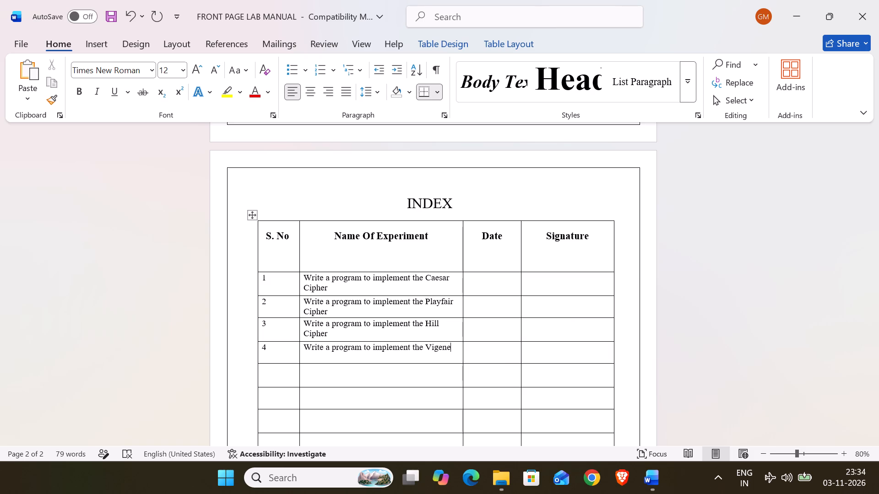
type("re")
key("space")
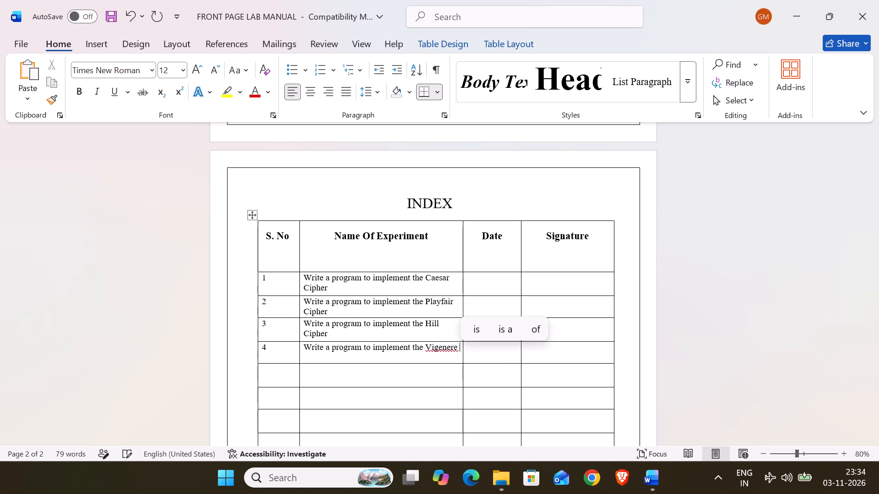
type("Cipher")
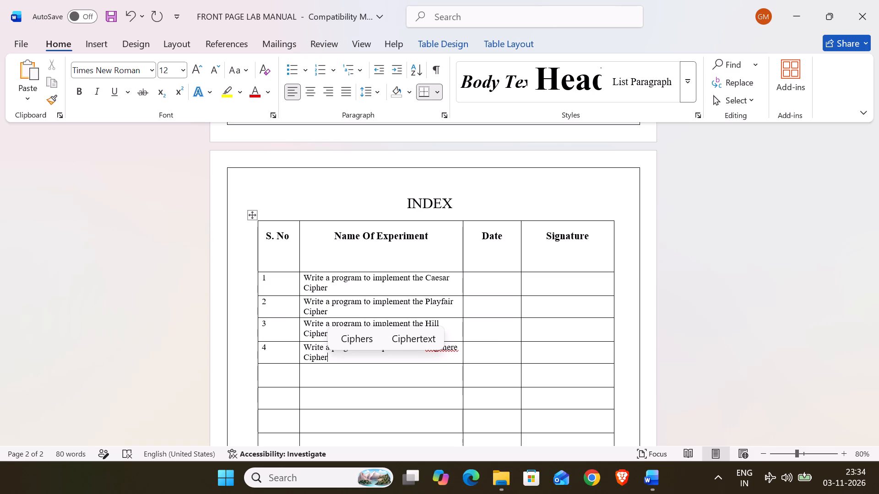
Correct the spelling of "Vigenere" in the fourth experiment's name to the suggested "Vigenère".
key("Tab")
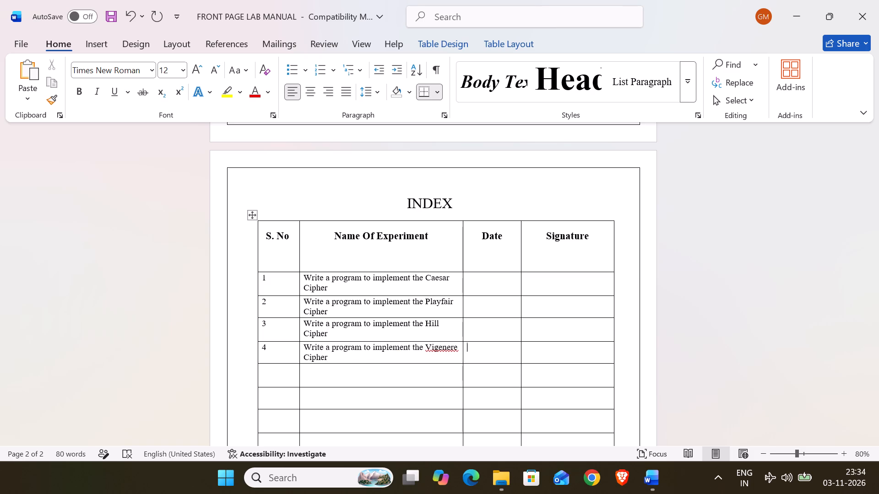
key("Up")
key("Left")
key("Down")
key("Down")
key("Right")
key("Left")
key("Right")
key("Left")
key("Left")
key("Up")
key("Right")
key("Right")
key("Right")
key("Right")
key("Right")
key("Right")
key("Right")
key("Right")
key("Right")
key("Right")
key("Right")
key("Right")
key("Right")
key("Right")
key("Right")
key("Right")
key("Right")
key("Right")
key("Right")
key("Right")
key("Menu")
key("Return")
Start the fifth row with serial number 5 and the copied opening phrase, leaving the fourth row's date and signature blank.
key("Tab")
key("Tab")
key("Tab")
key("5")
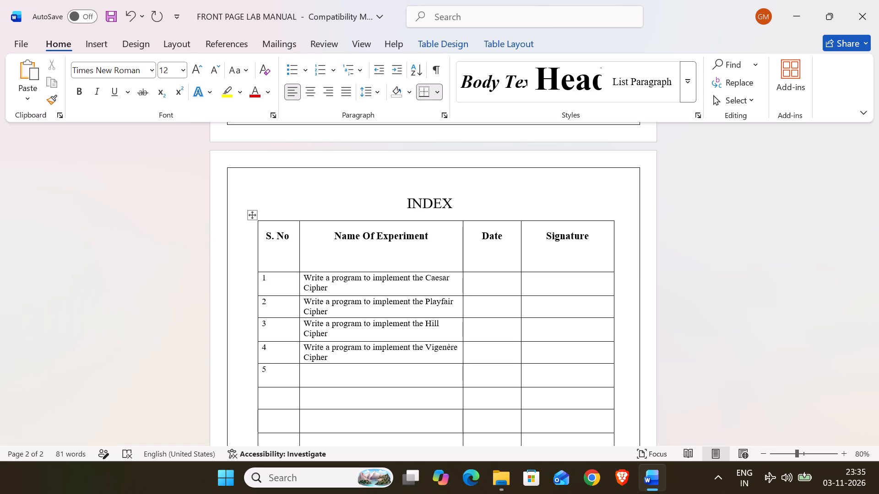
key("Tab")
key("ctrl+v")
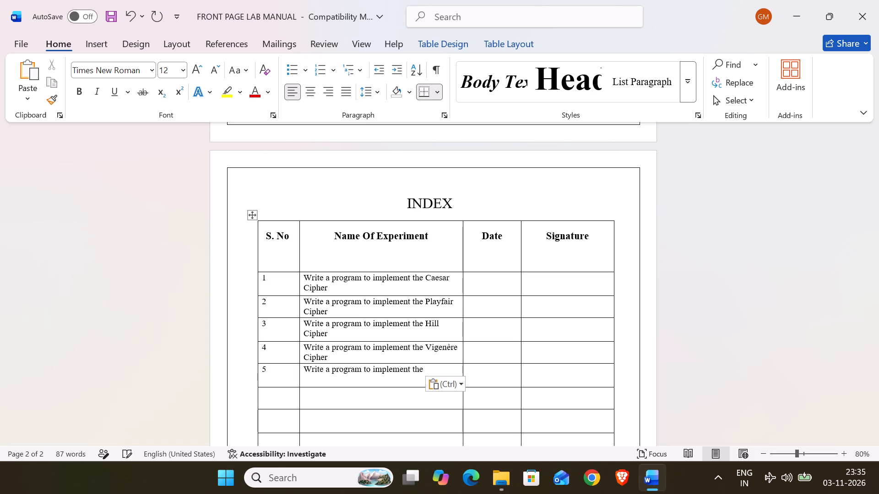
Add "Rail Fence" after the opening phrase in the fifth experiment's name.
key("space")
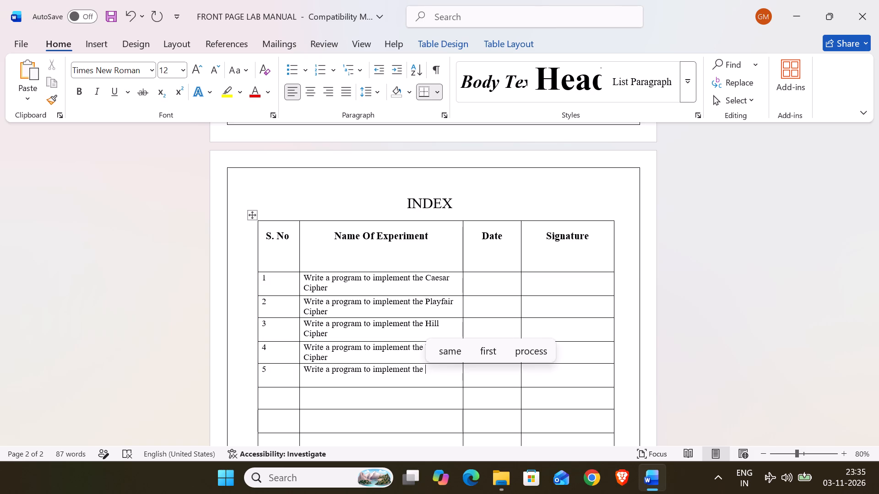
type("RAi")
key("BackSpace")
key("BackSpace")
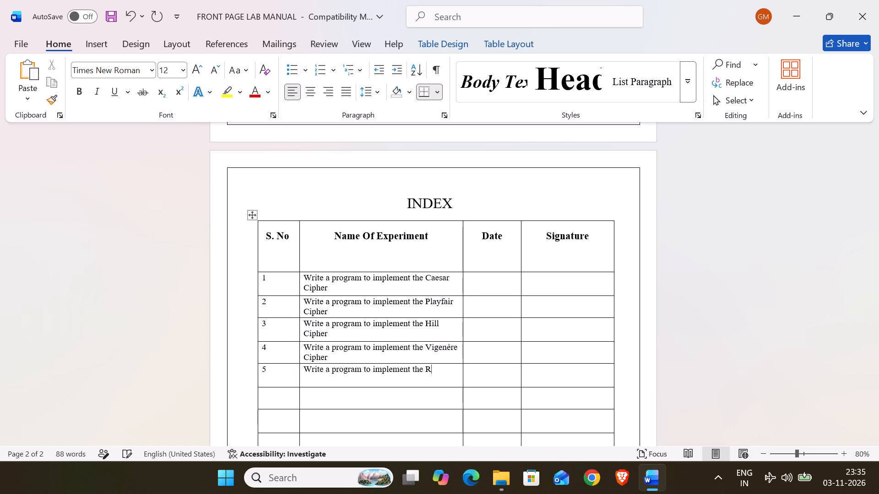
type("ail")
key("space")
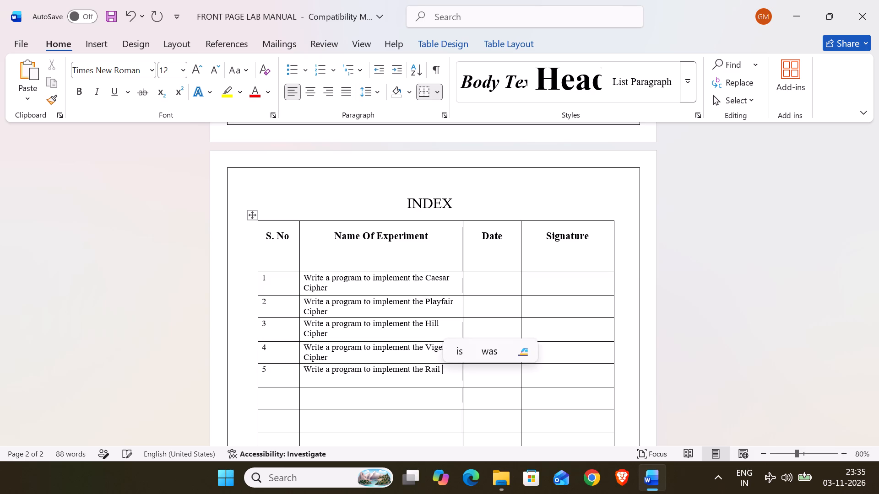
key("shift+f")
type("re")
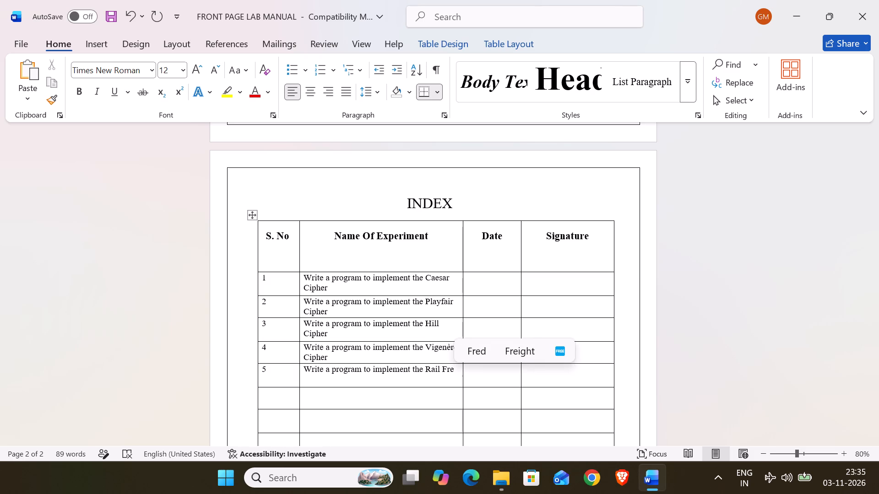
key("BackSpace")
key("BackSpace")
key("e")
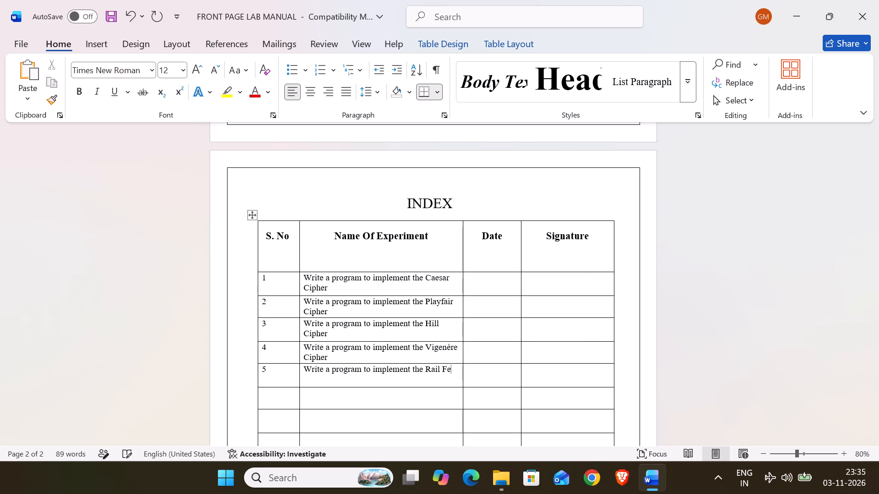
type("nce")
key("space")
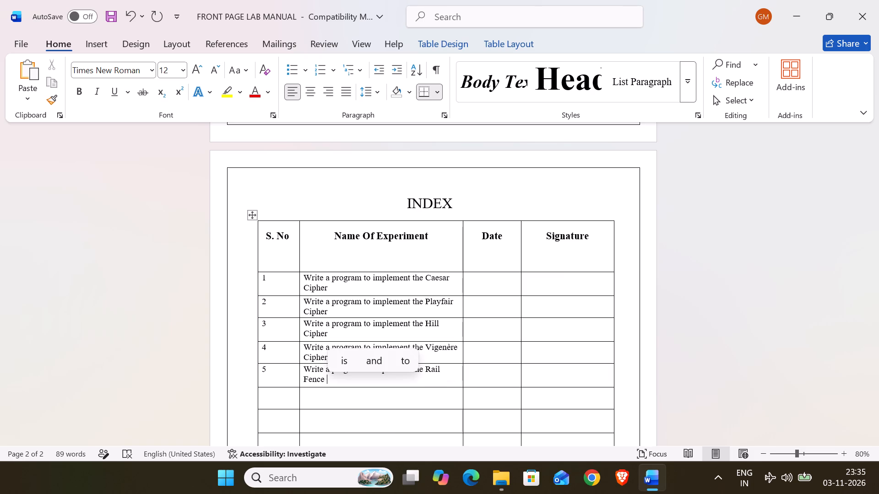
Complete the fifth experiment's name by adding "Row & Column Transformation" after "Rail Fence".
type("Ro")
type("w and")
key("space")
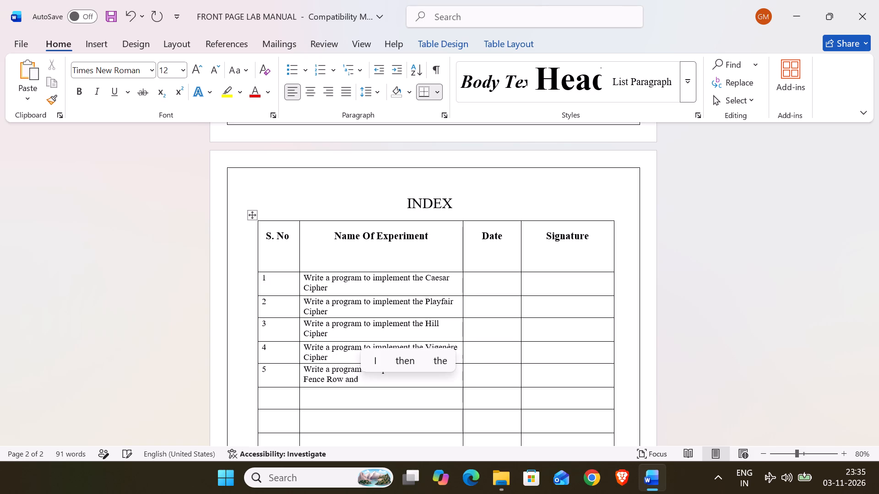
key("BackSpace")
key("BackSpace")
key("BackSpace")
key("BackSpace")
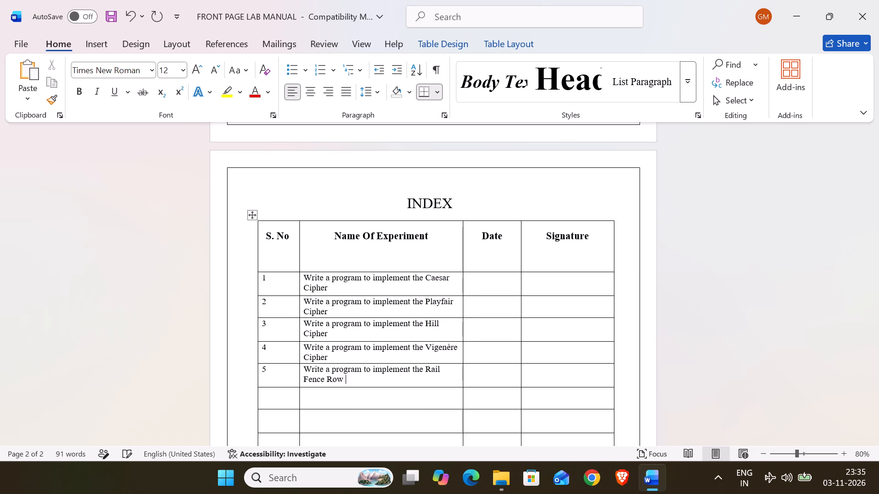
key("shift+ampersand")
key("space")
type("Col")
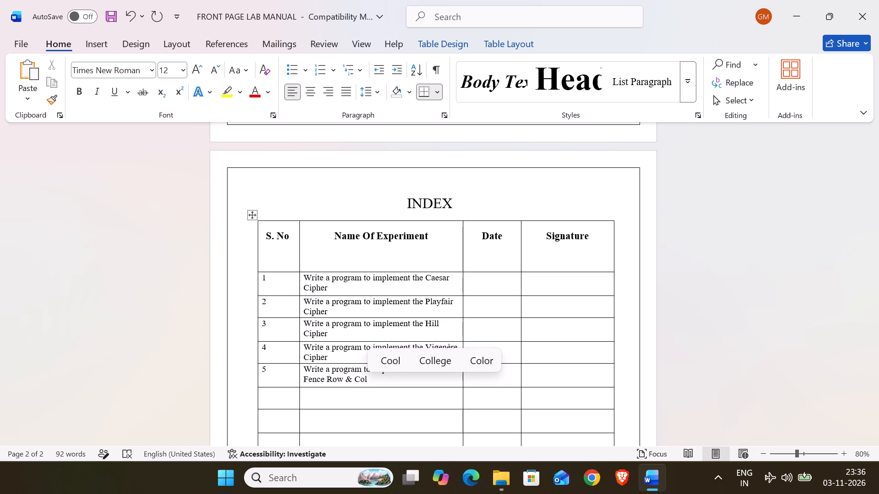
type("umn")
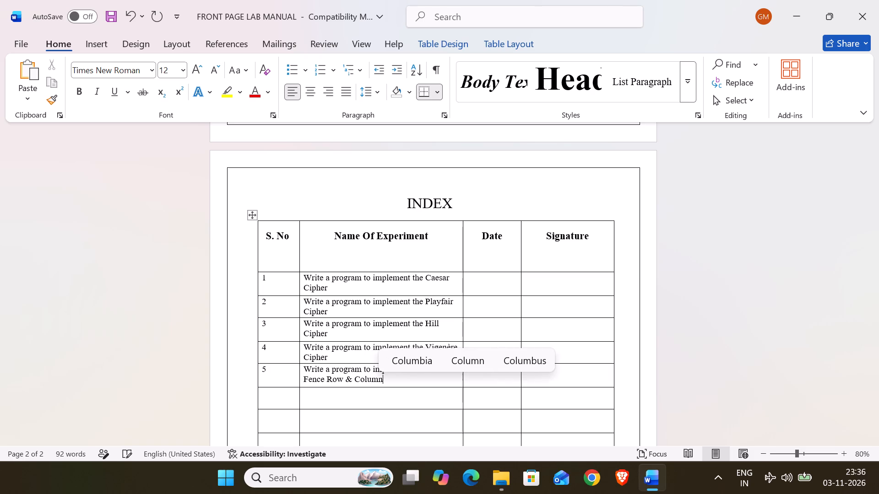
key("space")
key("shift+t")
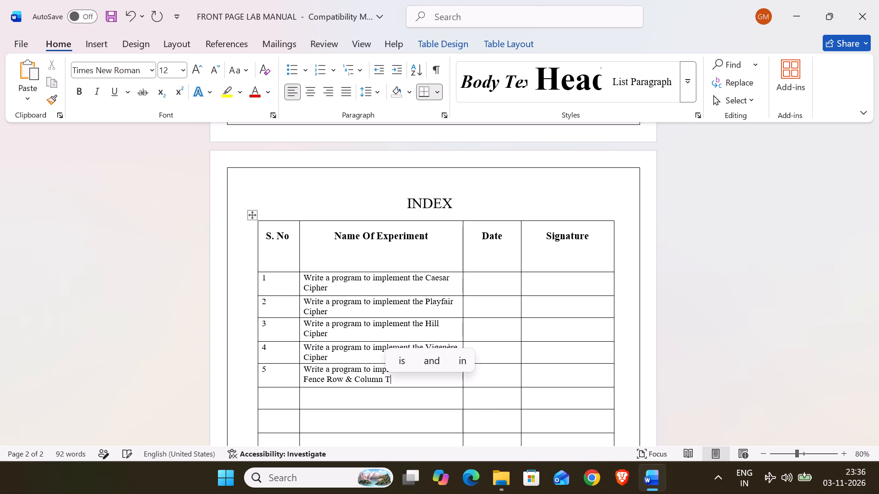
key("r")
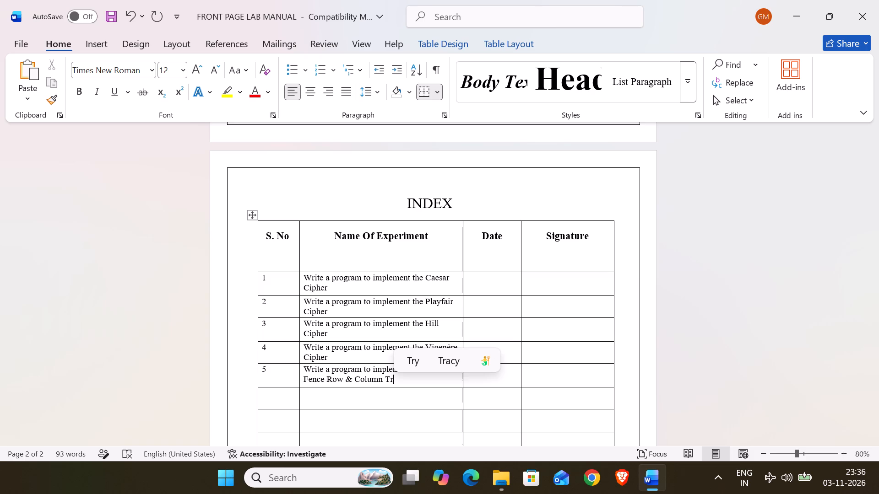
type("ansfor")
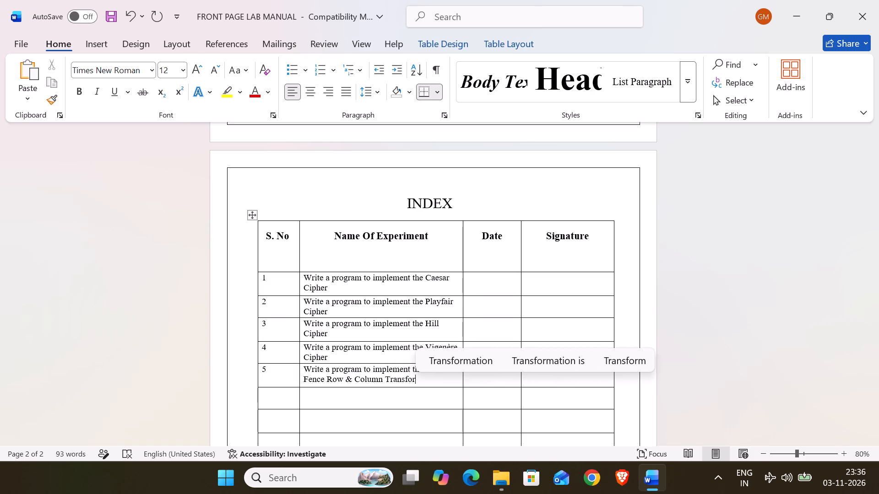
key("Up")
key("Return")
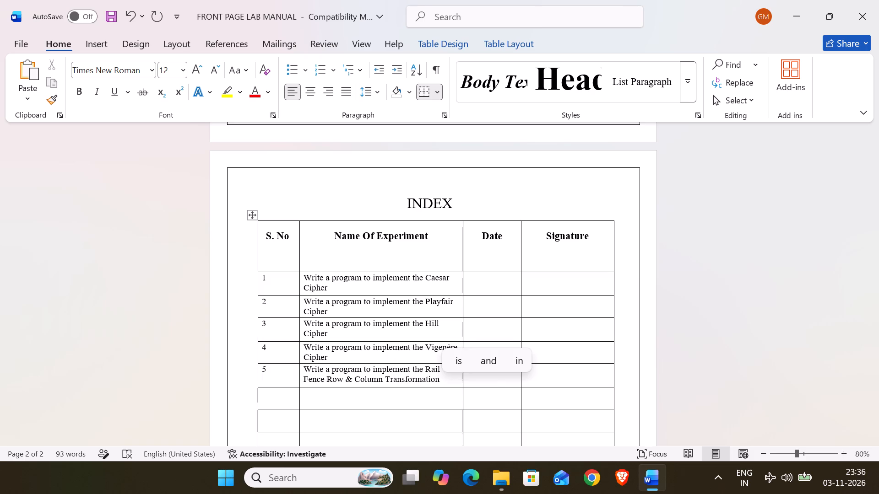
key("Return")
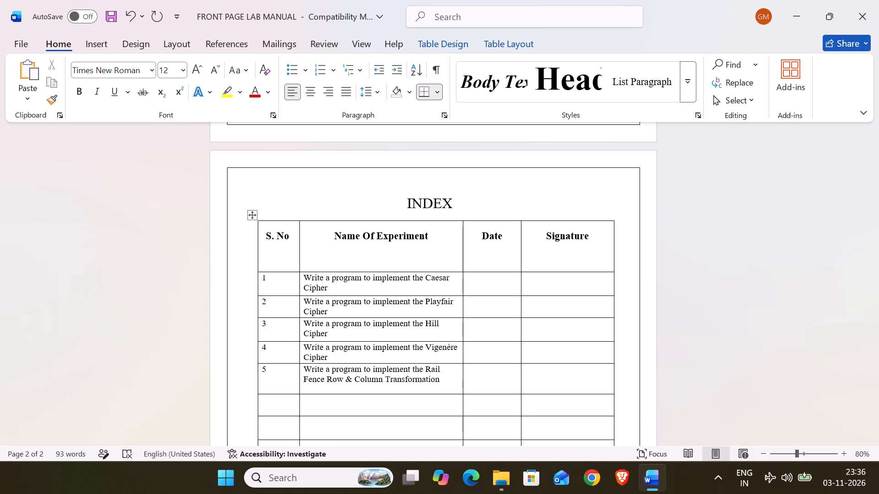
key("BackSpace")
Fill the sixth row with serial number 6 and the copied opening phrase followed by "DES Algorithm", leaving the fifth row's date and signature blank.
key("Tab")
key("Tab")
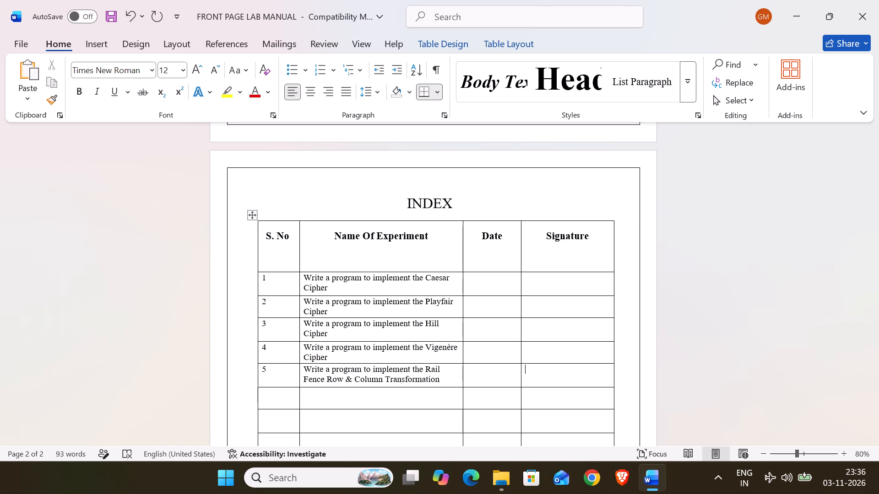
key("Tab")
key("6")
key("Tab")
key("ctrl+v")
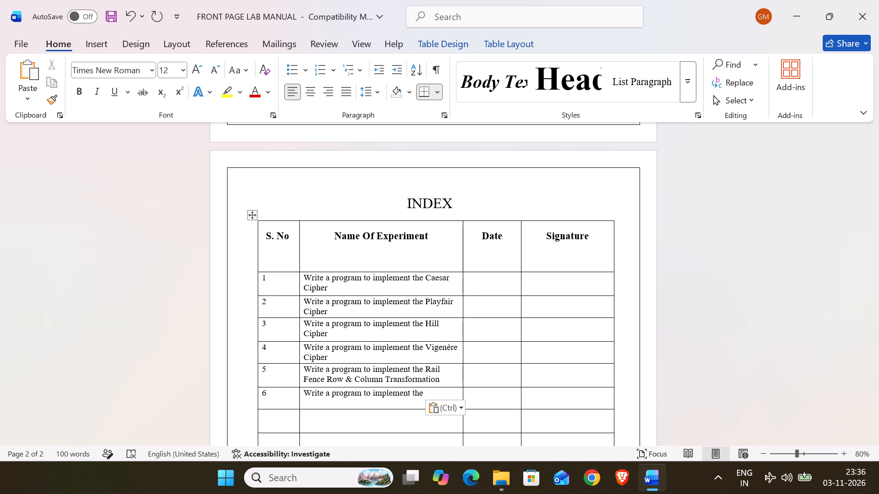
key("space")
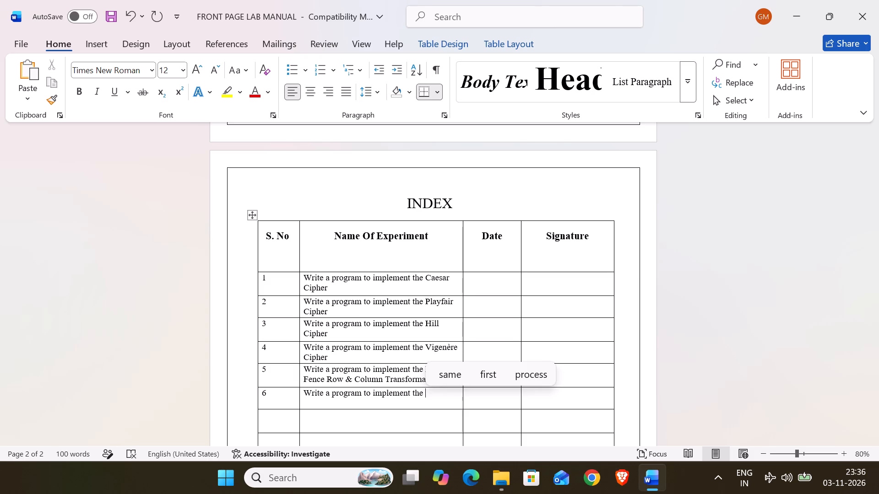
type("DES")
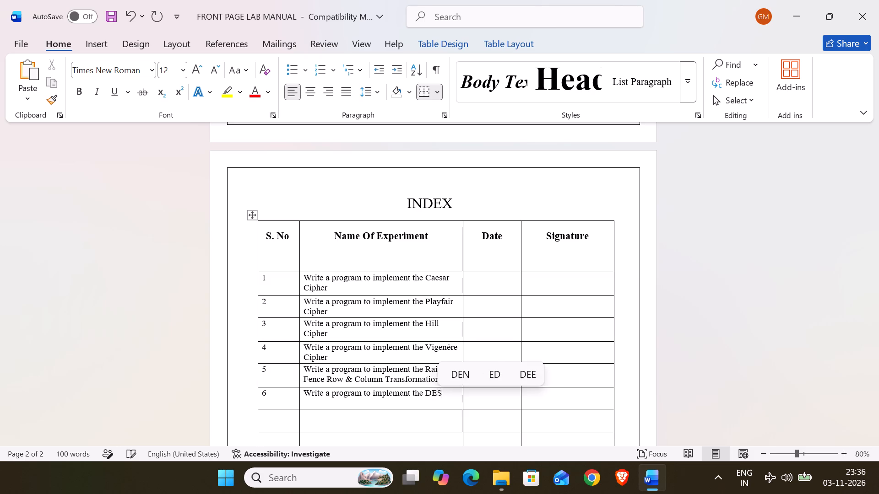
key("space")
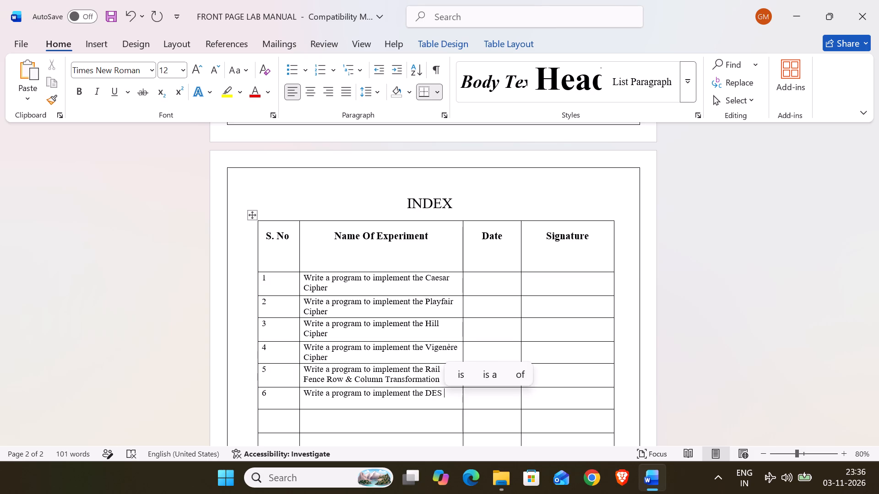
key("a")
key("l")
type("go")
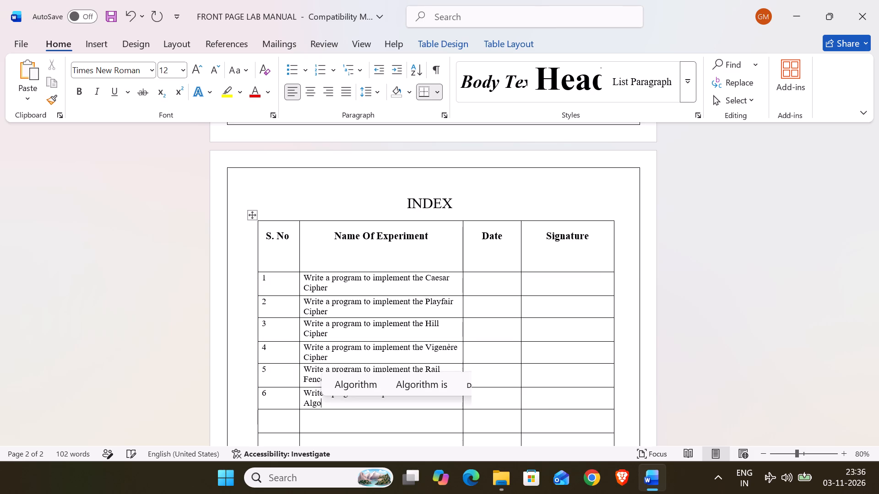
key("Up")
key("Return")
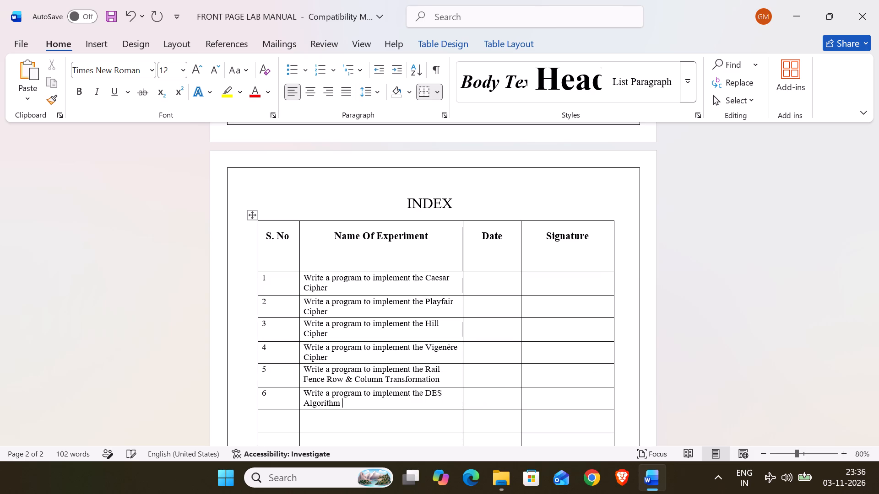
Start the seventh row with serial number 7 and the copied phrase "Write a program to implement the", leaving the sixth row's date and signature blank.
key("Tab")
key("Tab")
key("Tab")
key("Tab")
key("BackSpace")
key("Left")
key("7")
key("Tab")
scroll(305, 356, "right", 1)
scroll(305, 356, "up", 6, "ctrl")
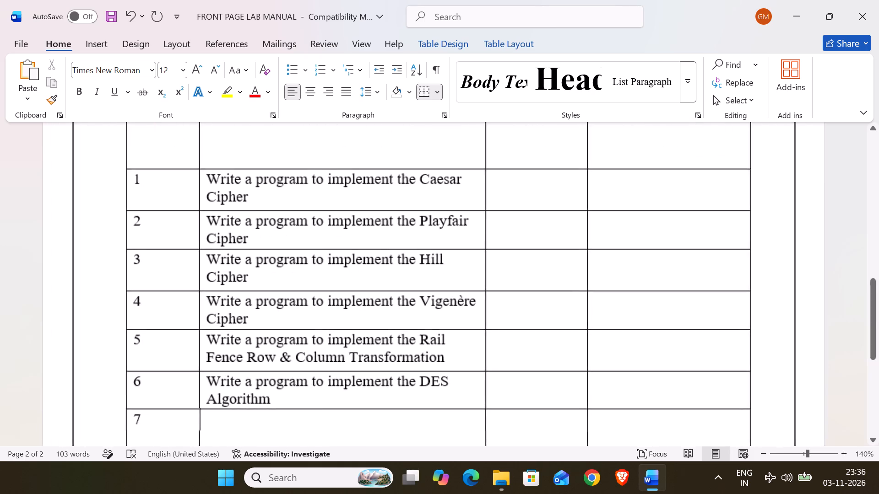
scroll(305, 356, "down", 5)
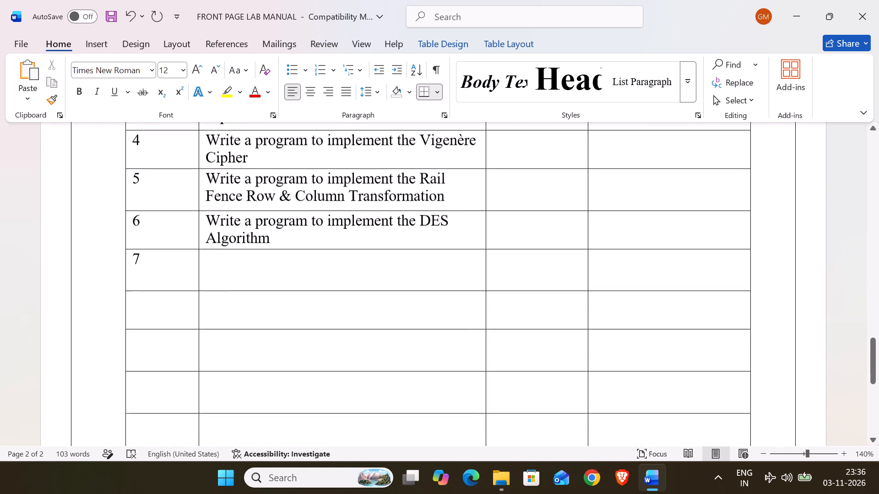
scroll(305, 356, "down", 1)
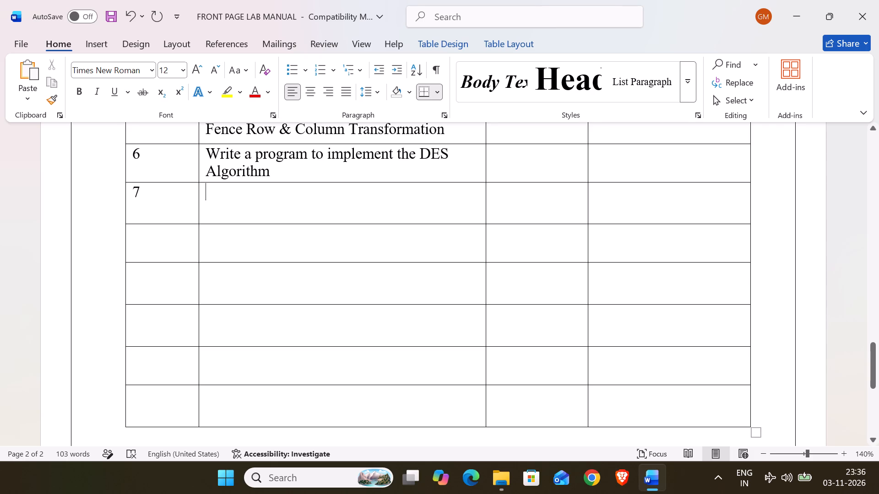
key("ctrl+v")
key("space")
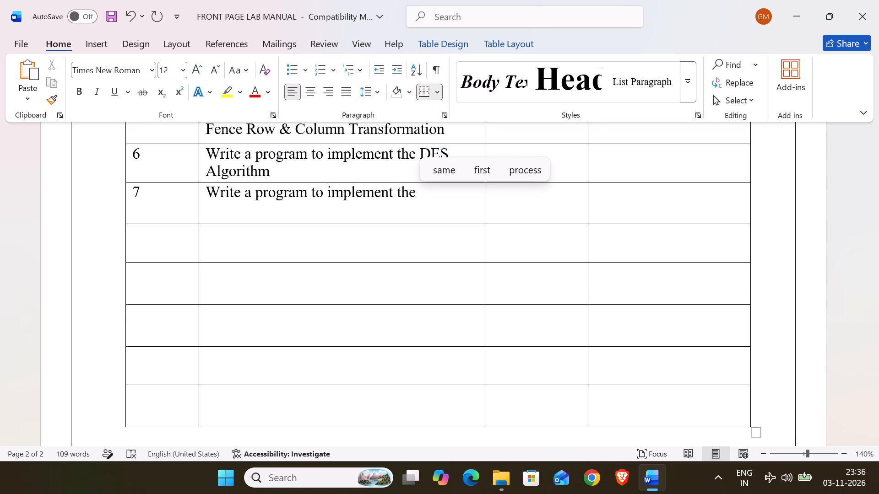
Complete the seventh experiment's name by adding "RSA Algorithm" after the opening phrase.
key("r")
type("SA")
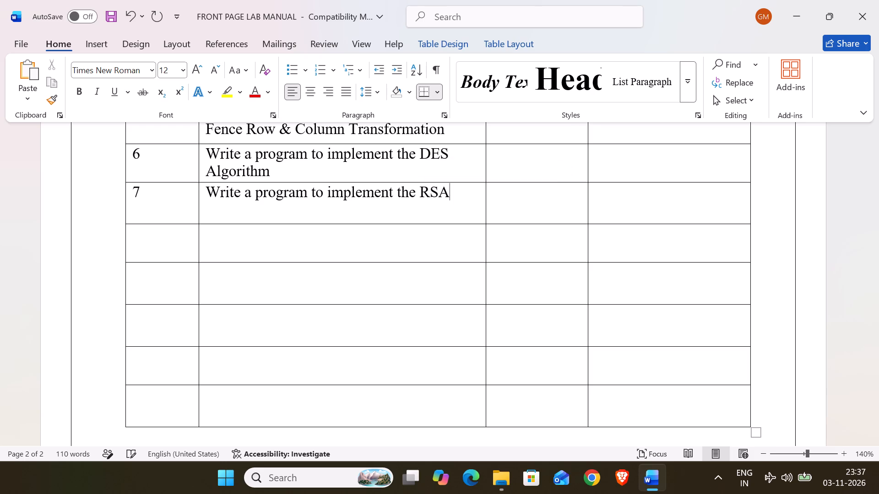
key("space")
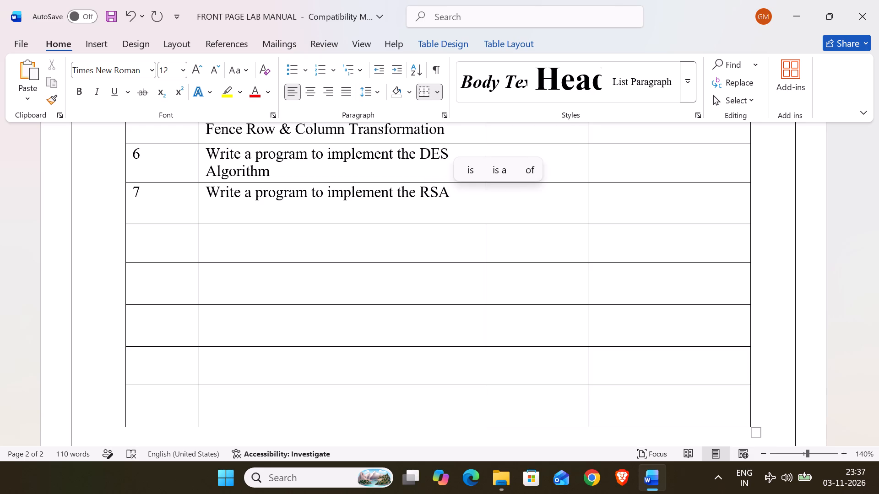
key("a")
type("lg")
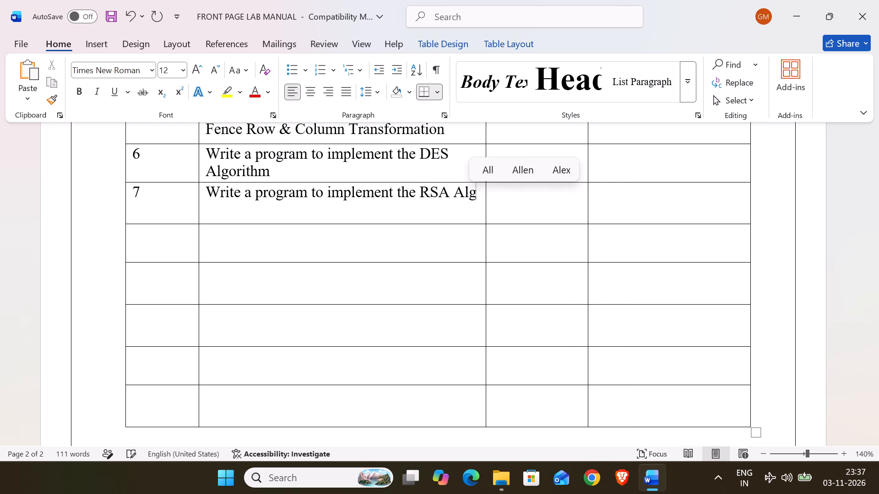
key("Up")
key("Right")
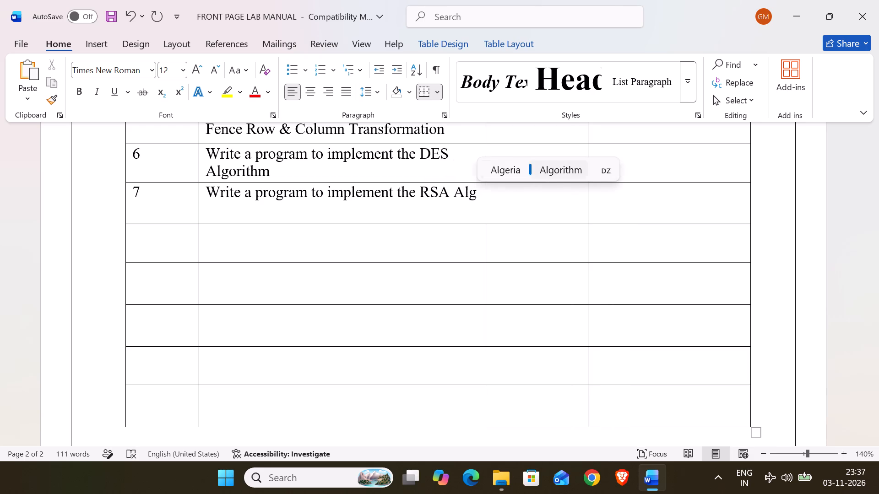
key("Return")
Start the eighth row with serial number 8 and the copied opening phrase, leaving the seventh row's date and signature blank.
key("Tab")
key("Tab")
key("Tab")
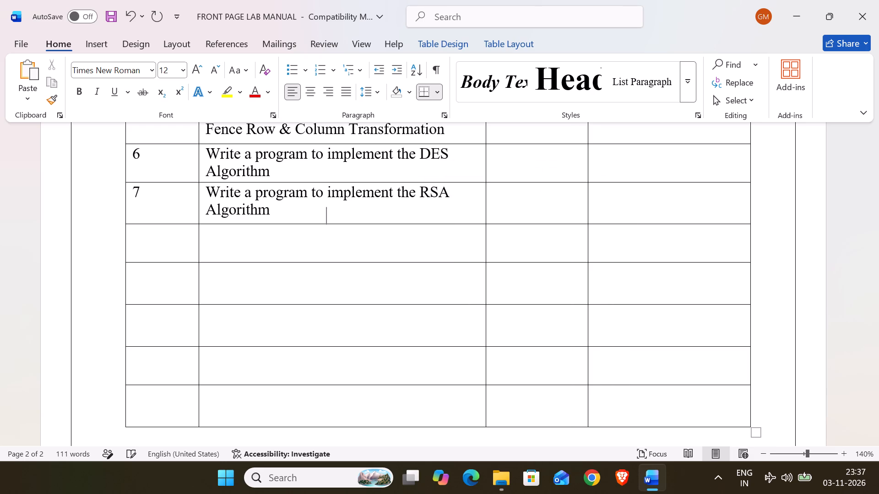
key("8")
key("Tab")
key("ctrl+v")
key("space")
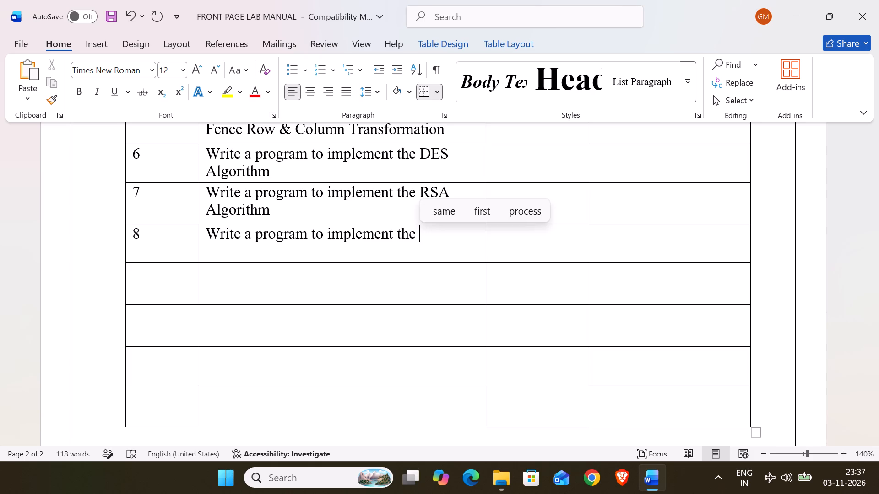
Complete the eighth experiment's name by adding "Diffie-Hellman Algorithms" after the opening phrase.
key("shift+d")
type("iff")
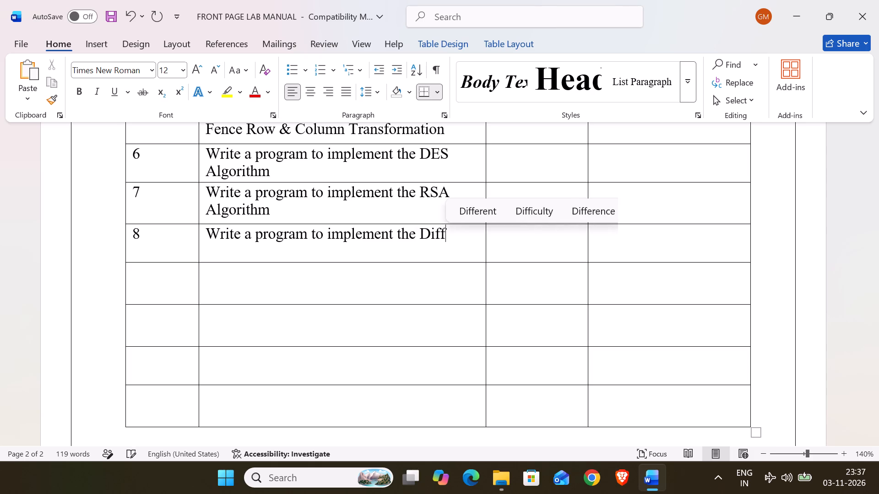
key("i")
type("e-")
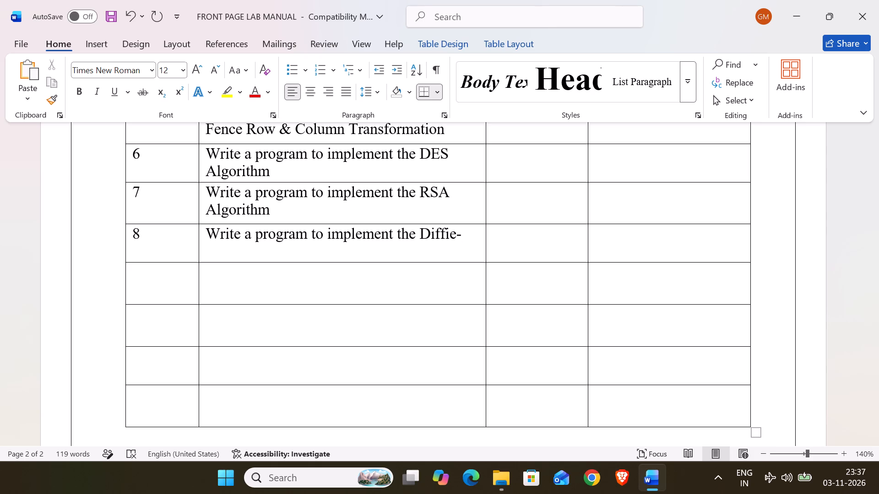
type("Hell")
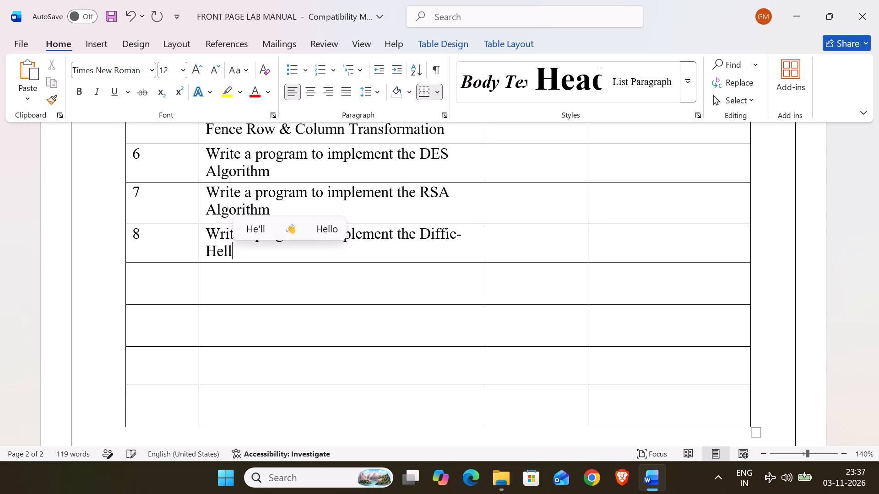
type("man")
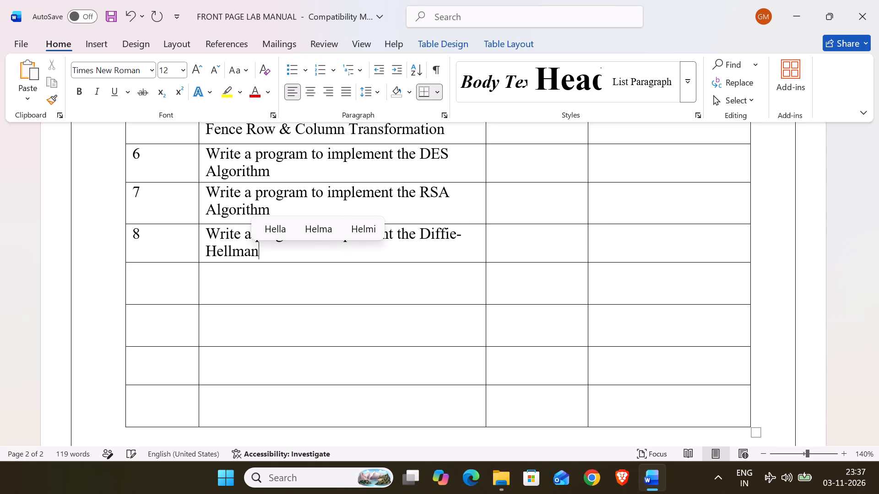
key("space")
type("Alo")
key("BackSpace")
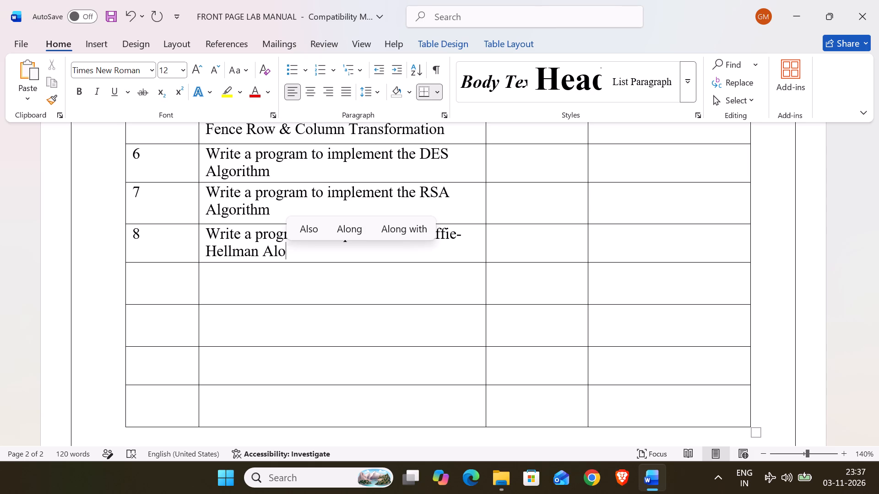
type("go")
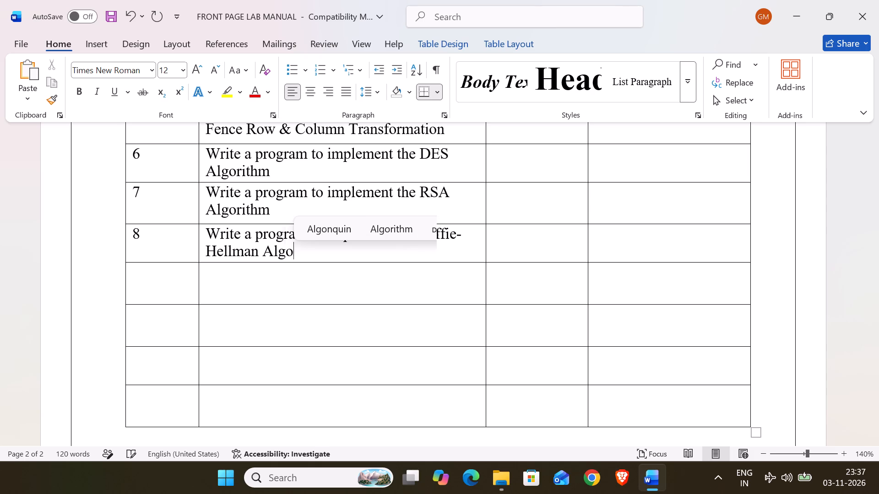
key("Up")
key("Right")
key("Return")
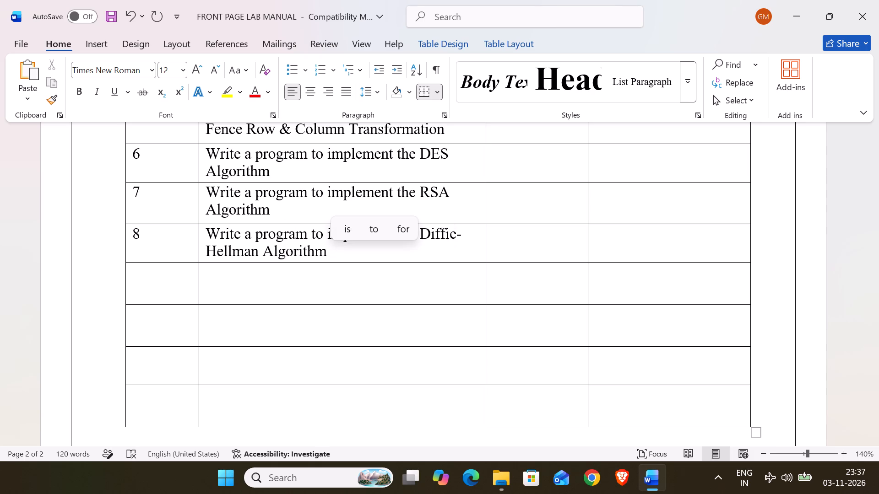
key("BackSpace")
key("s")
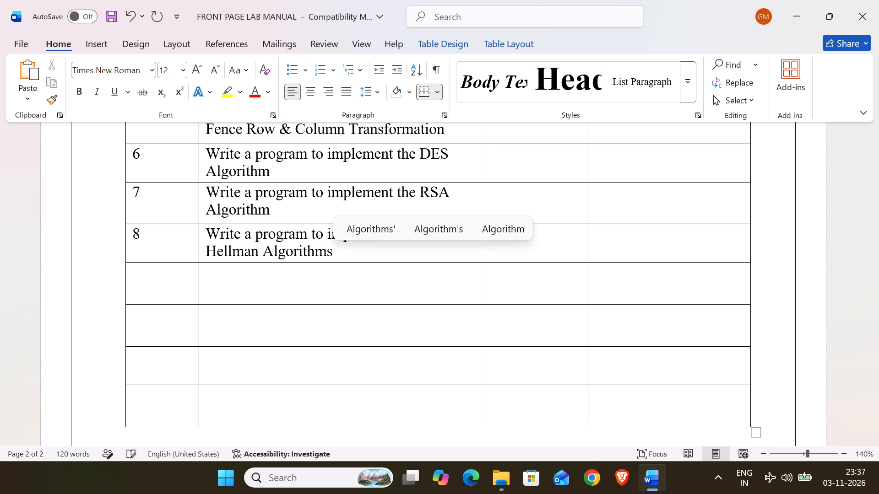
Start the ninth row with serial number 9 and the copied opening phrase, leaving the eighth row's date and signature blank.
key("Tab")
key("Tab")
key("Tab")
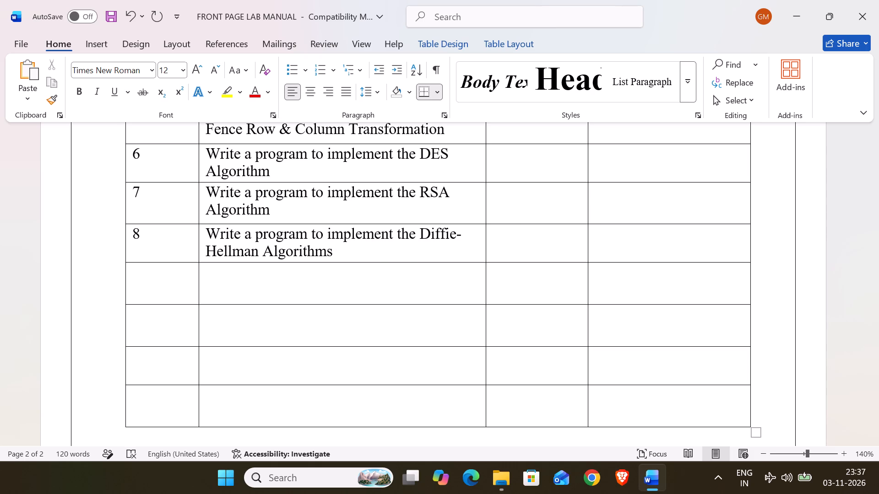
key("9")
key("Tab")
key("ctrl+v")
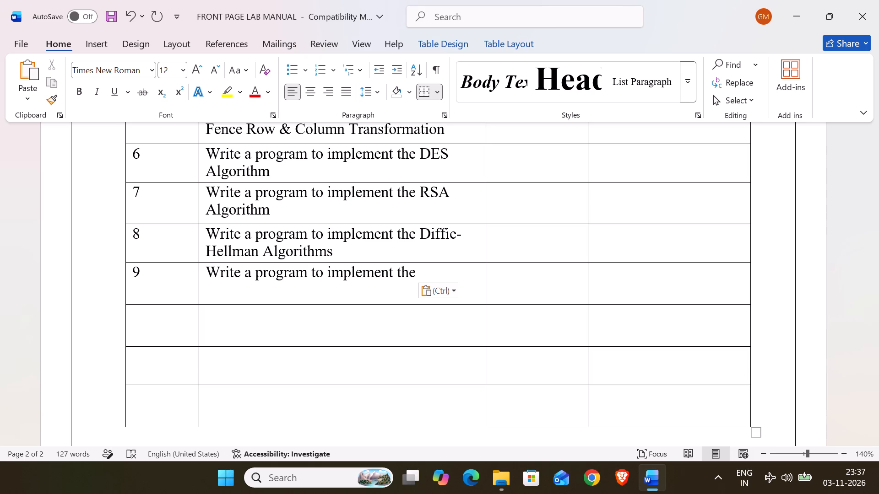
key("space")
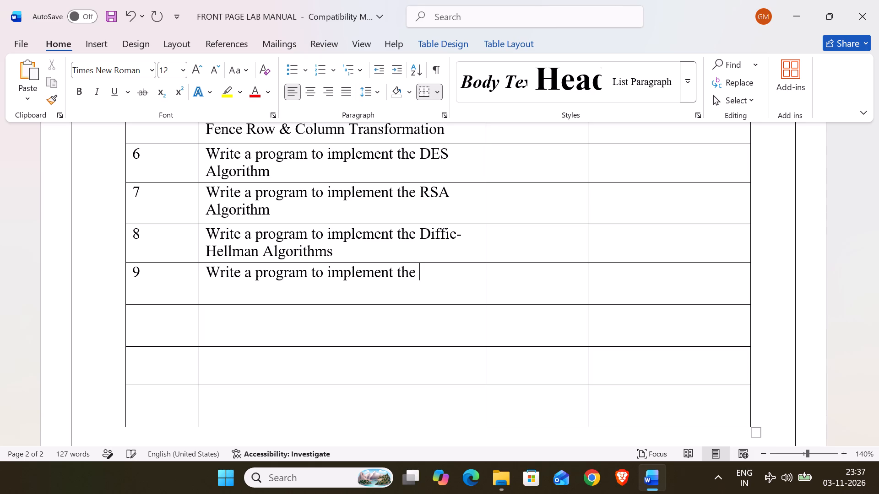
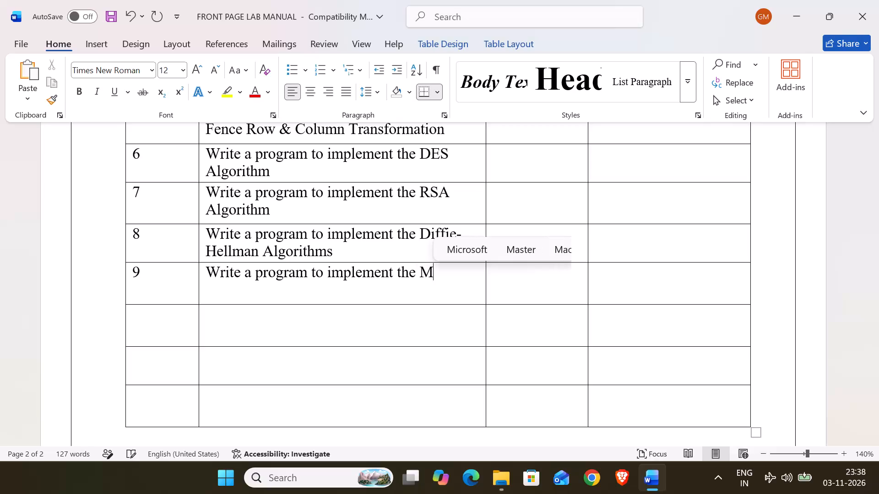
Complete the ninth experiment's name so that "MD5 Algorithms" follows the opening phrase.
key("d")
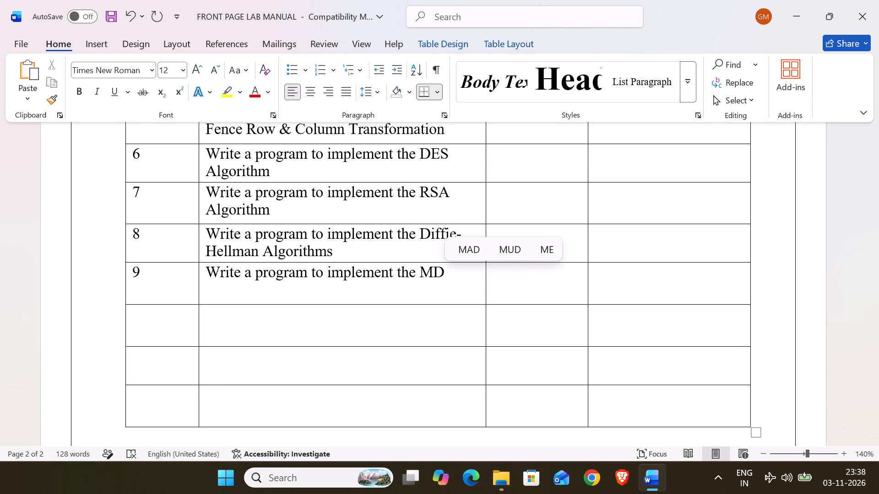
type("5")
key("space")
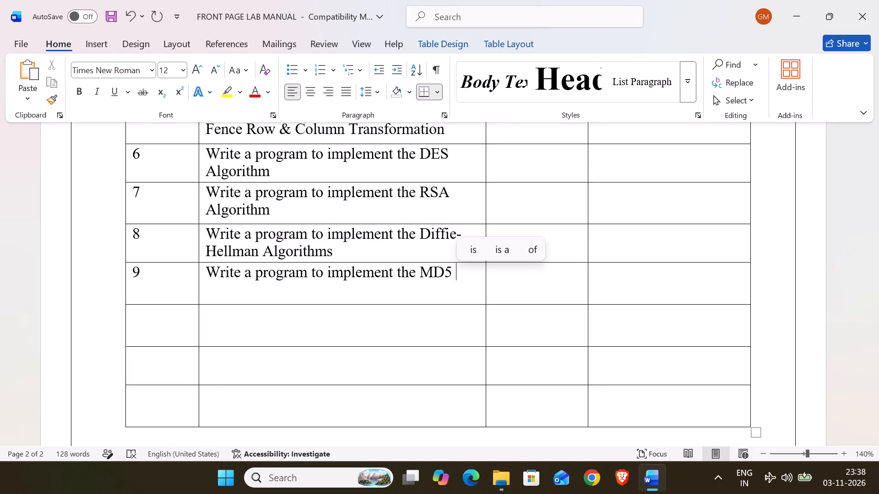
key("a")
type("lgo")
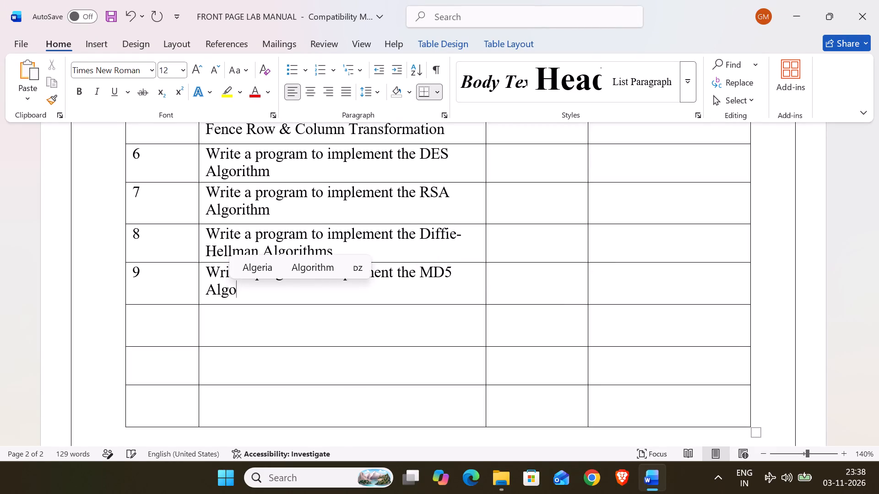
key("Up")
key("Return")
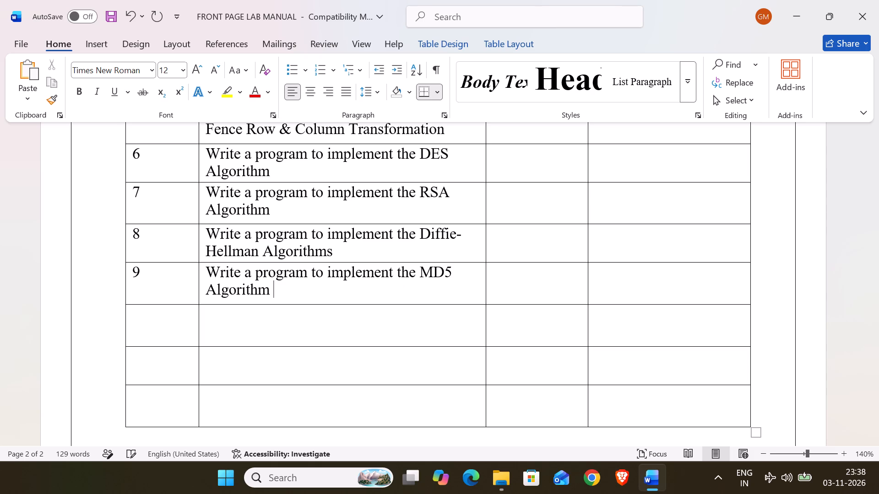
key("BackSpace")
key("s")
Start the tenth row with serial number 10 and the copied opening phrase, leaving the ninth row's date and signature blank.
key("Tab")
key("Tab")
key("Tab")
key("1")
key("0")
key("Tab")
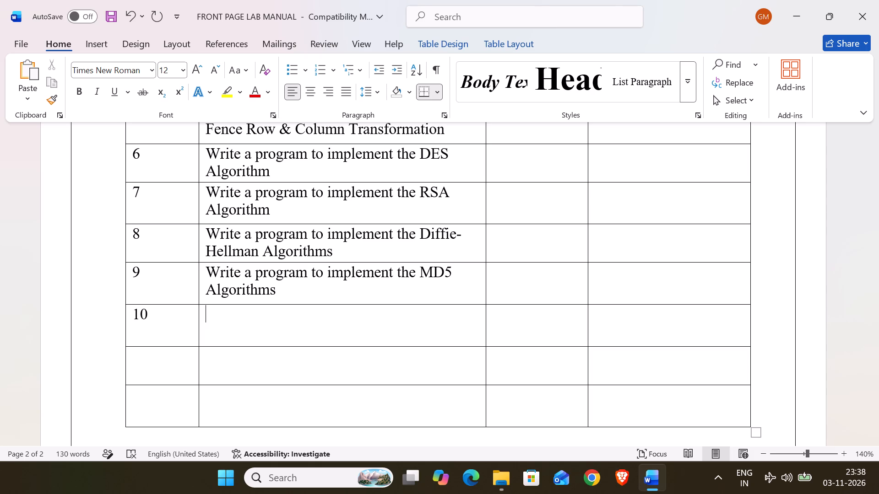
key("ctrl+v")
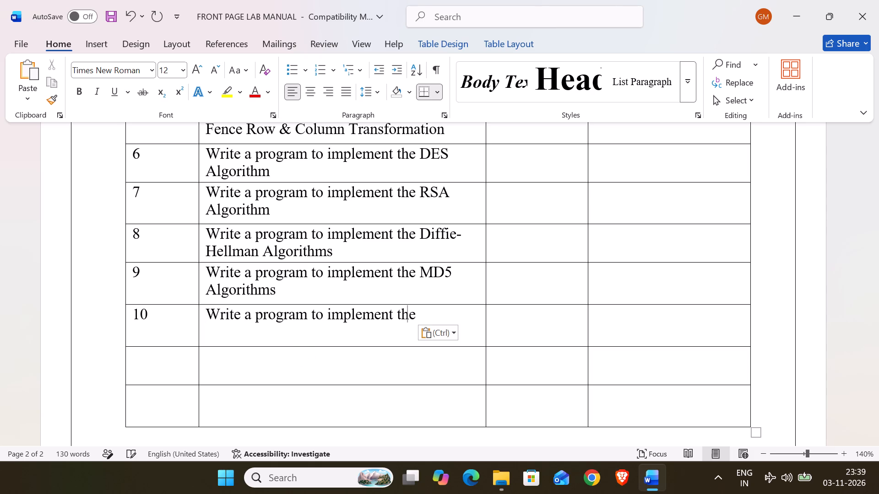
key("space")
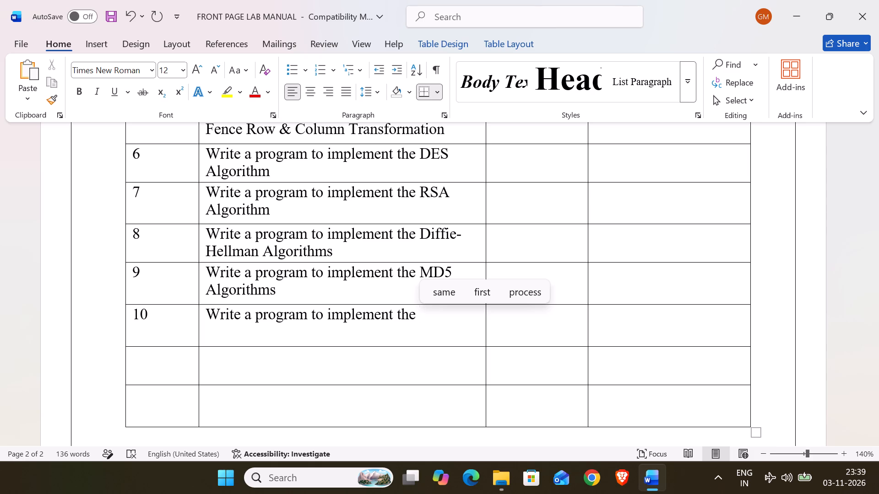
Complete the tenth experiment's name by adding "SHA-1 Algorithms" after the opening phrase.
type("SH")
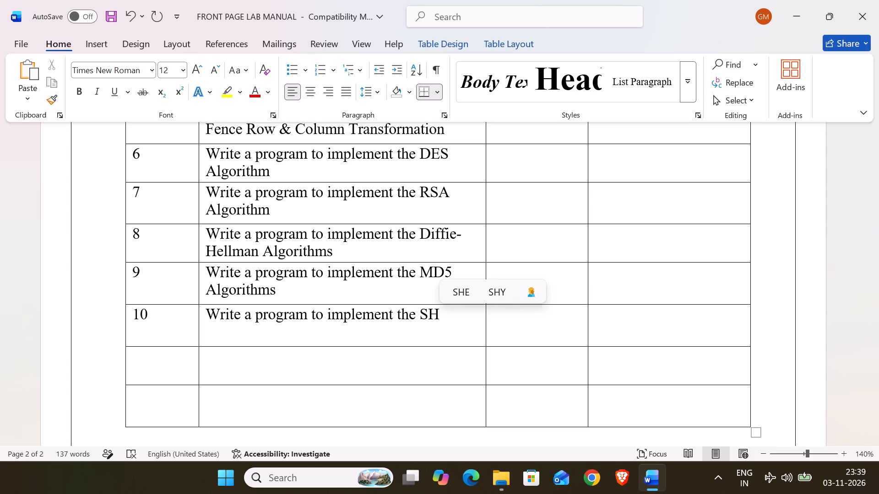
key("a")
key("minus")
key("1")
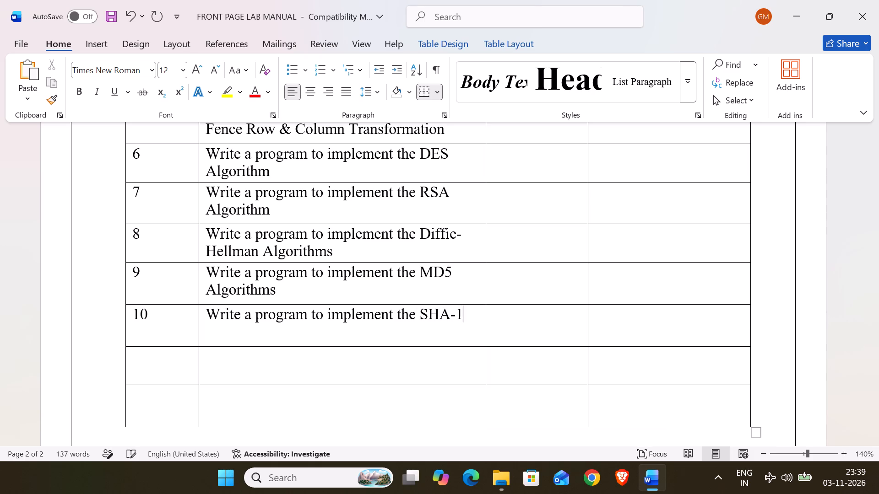
key("space")
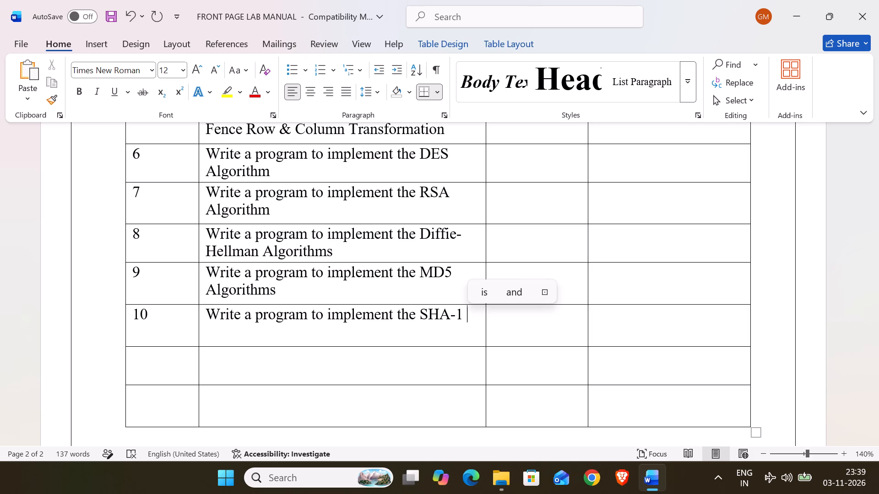
key("a")
type("lgo")
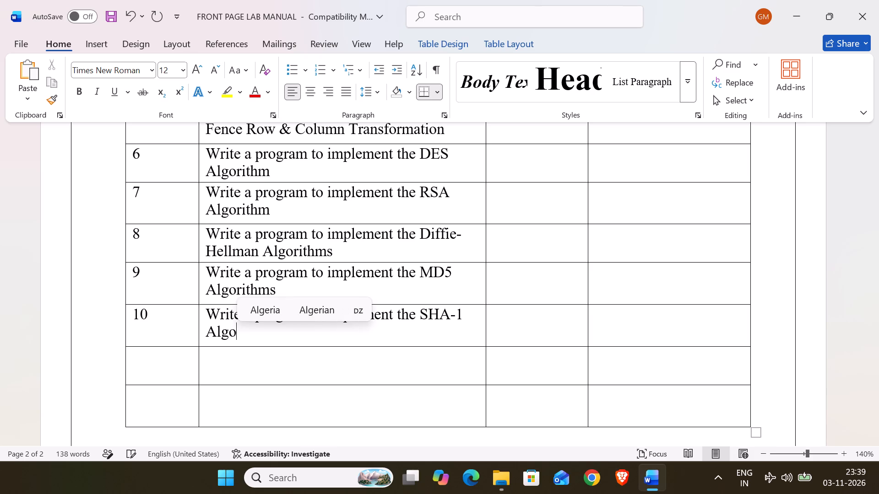
key("Up")
key("Right")
key("Return")
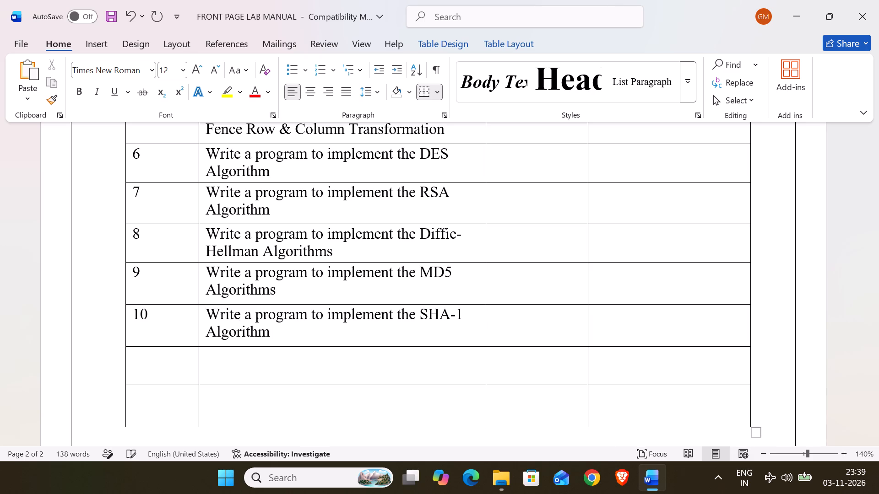
key("BackSpace")
key("s")
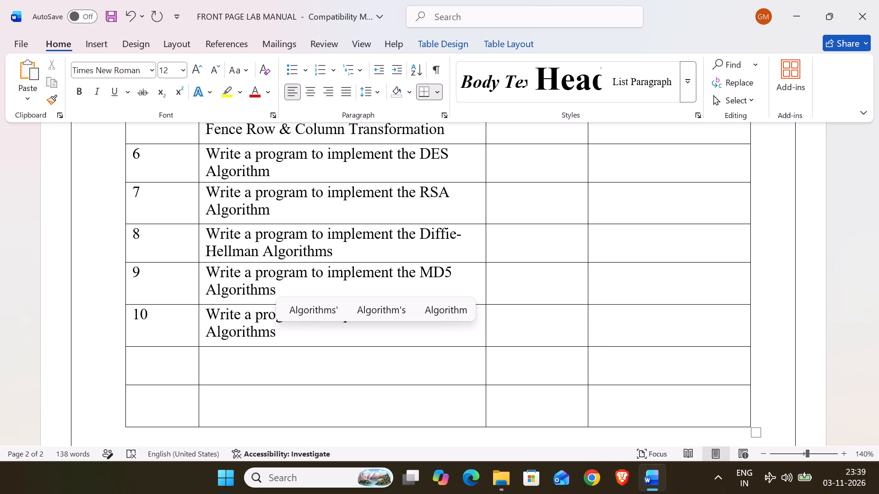
Give the eleventh row serial number 11, leaving the tenth row's date and signature blank.
key("Tab")
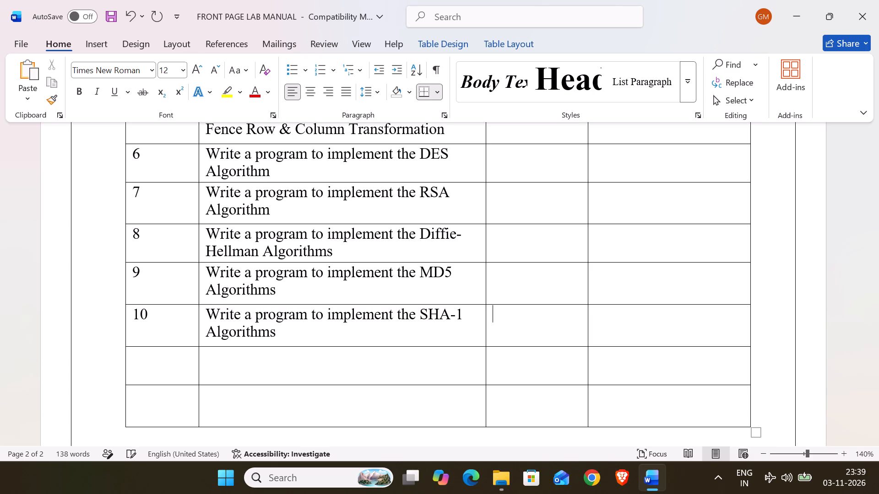
key("Tab")
key("Tab")
type("11")
key("Tab")
Begin the eleventh experiment's name with "Implement the Signature", correcting any misspelling in the last word.
key("shift+i")
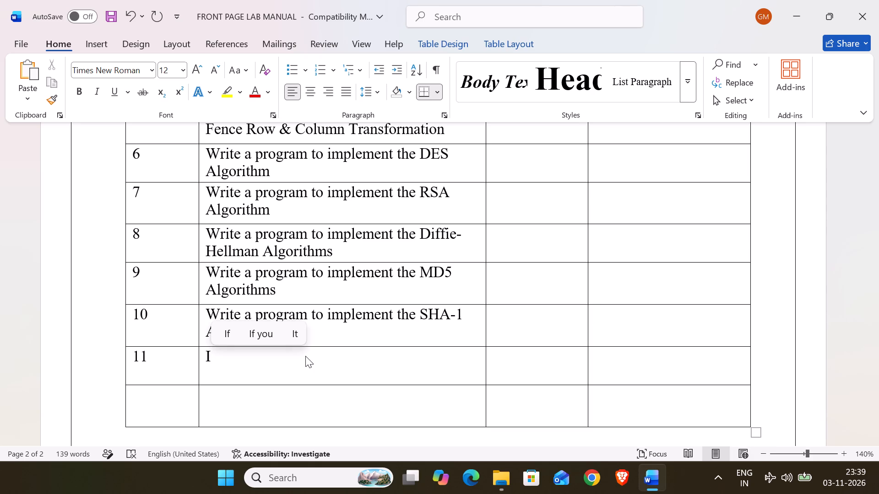
type("mpl")
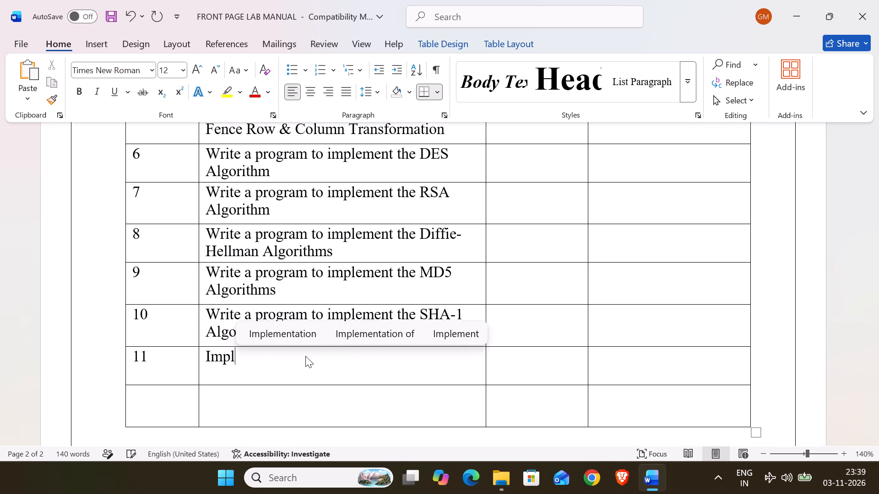
type("ement")
key("space")
type("th")
type("e")
key("space")
key("shift+s")
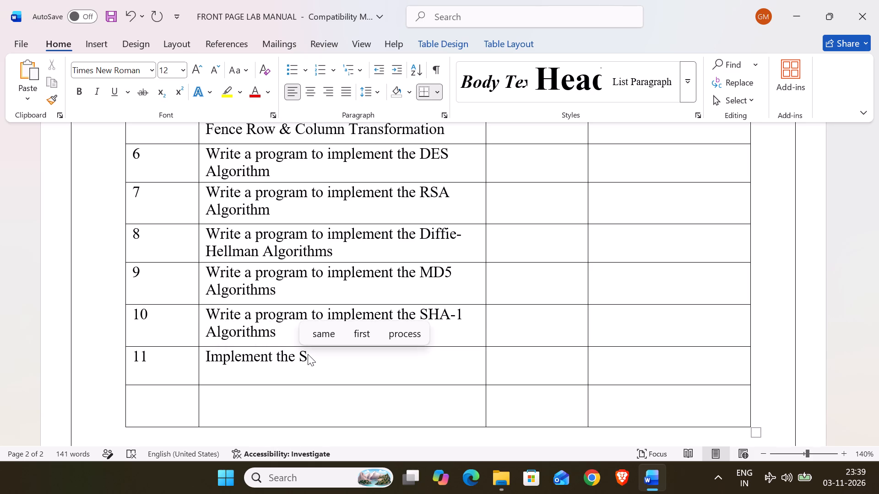
type("ign")
key("a")
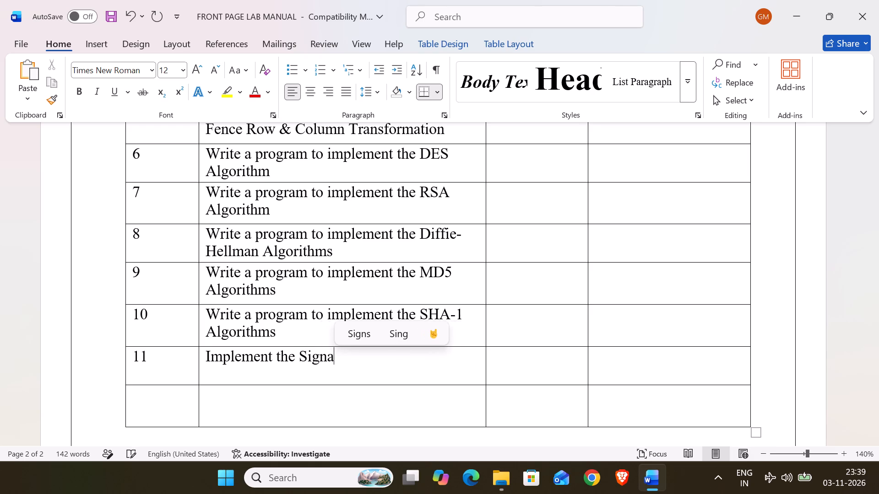
type("ure")
key("space")
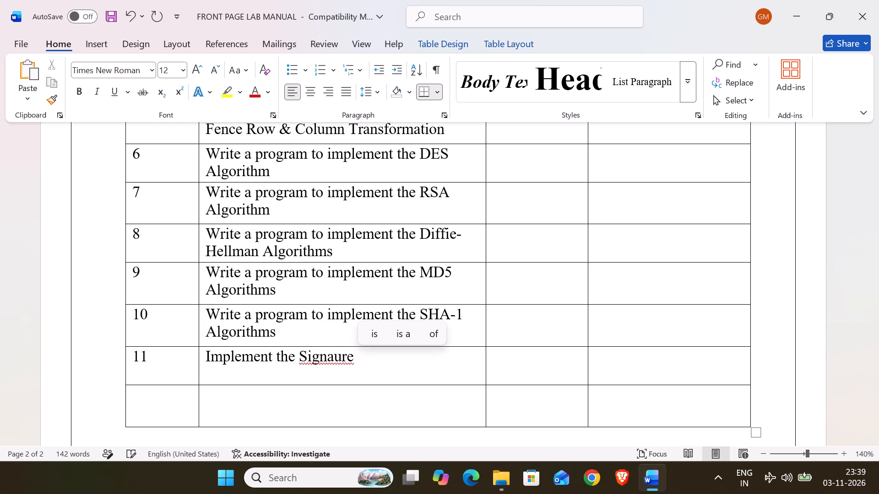
key("Left")
key("Left")
key("Left")
key("Left")
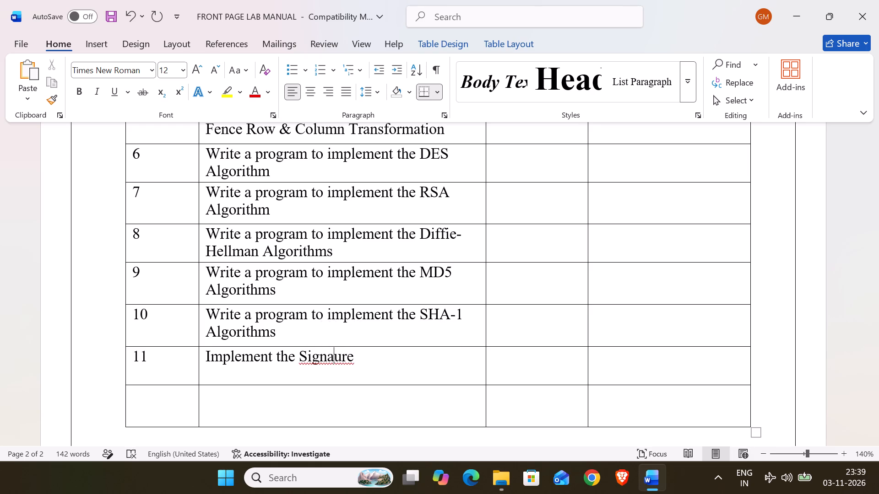
key("t")
Continue the eleventh experiment's name after "Signature" with "Scheme" and a dash.
key("Down")
key("Down")
key("Left")
key("Left")
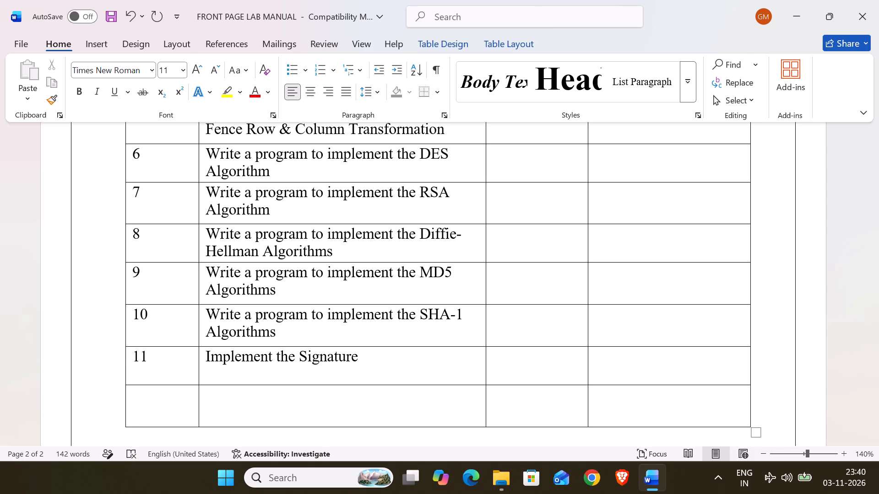
key("Left")
key("Left")
key("Left")
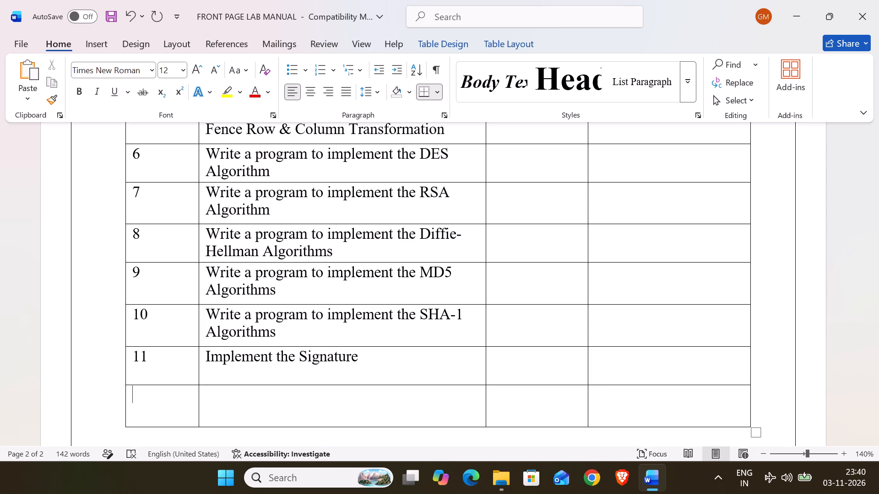
key("Left")
key("Left")
key("Left")
key("Left")
key("shift+s")
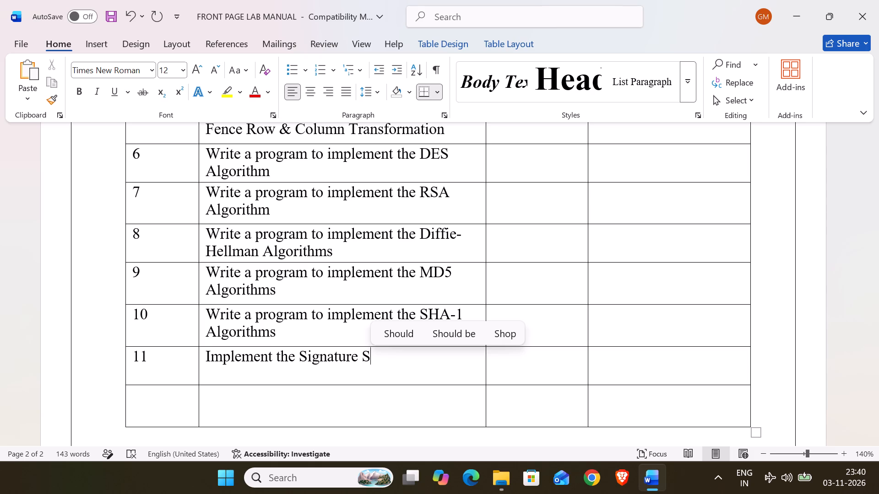
type("ch")
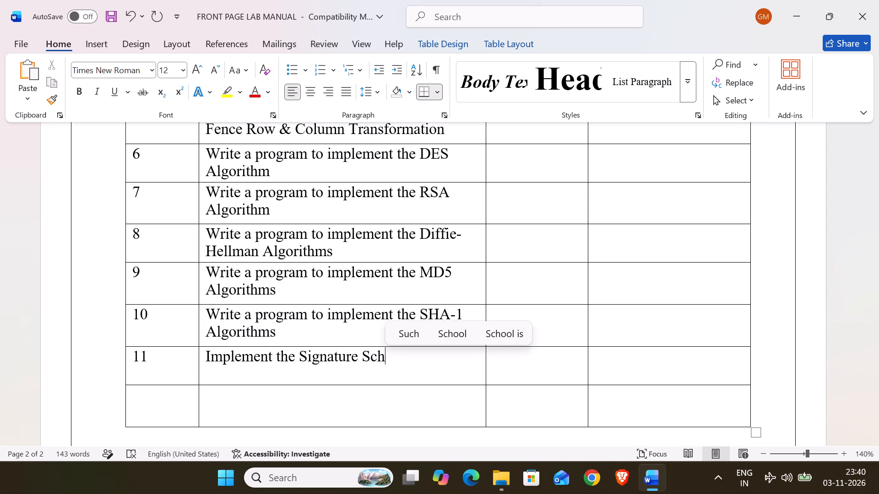
key("e")
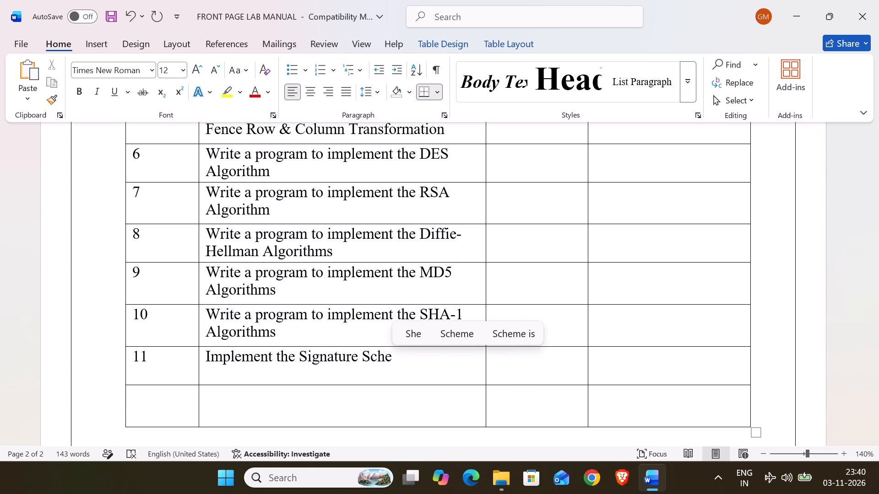
type("me -")
key("space")
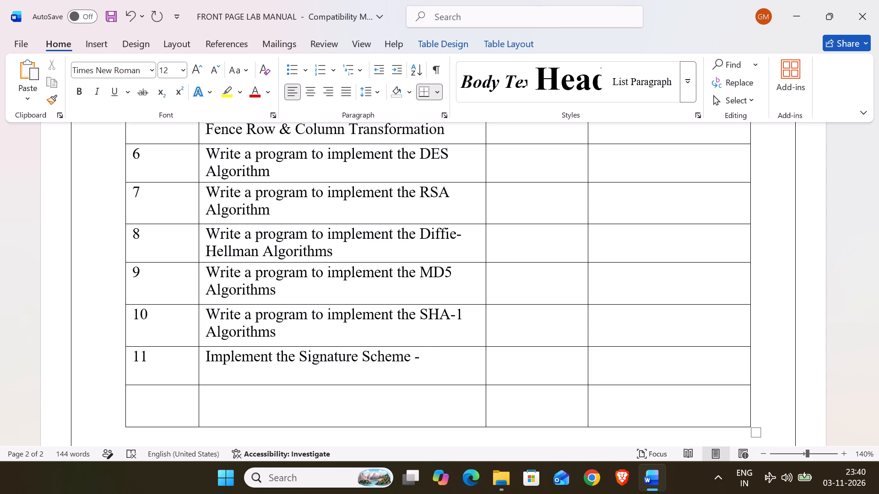
Finish the eleventh experiment's name by adding "Digital Signature Standard" after the dash.
type("Di")
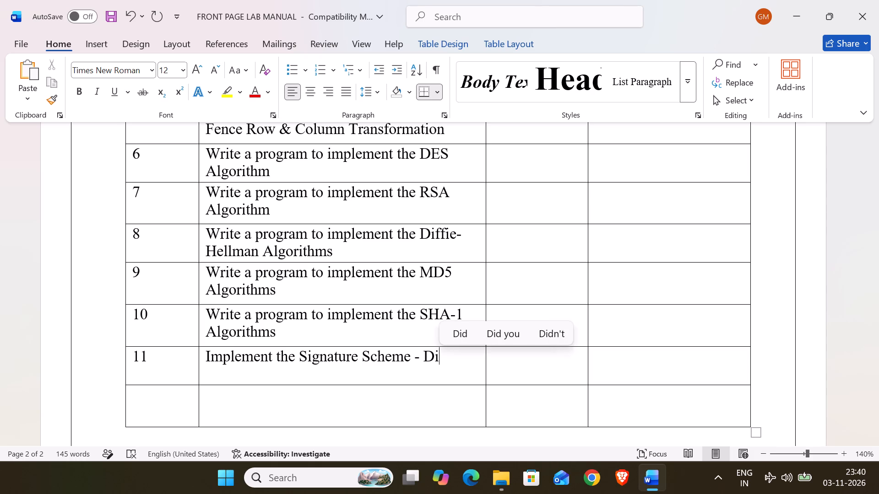
type("gital")
key("space")
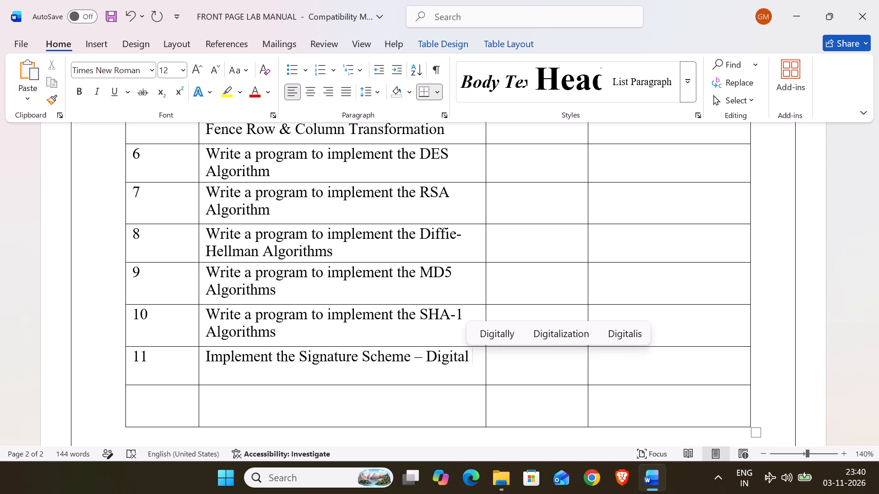
key("shift+s")
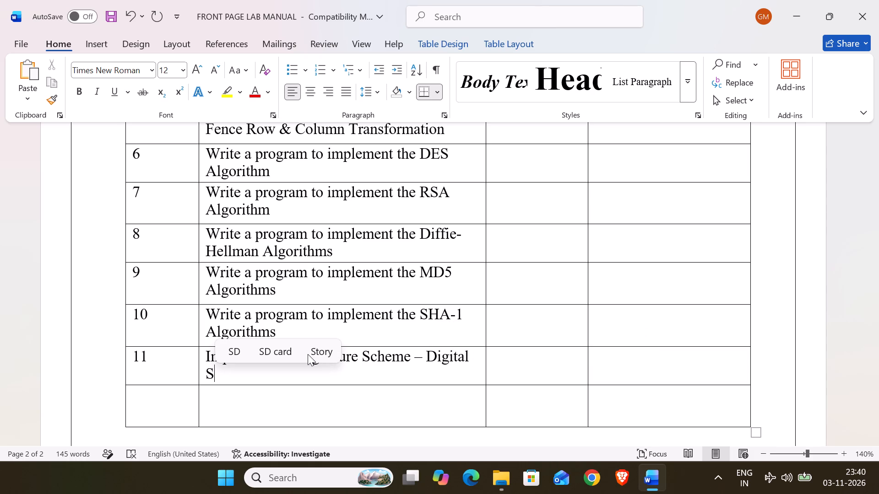
type("ig")
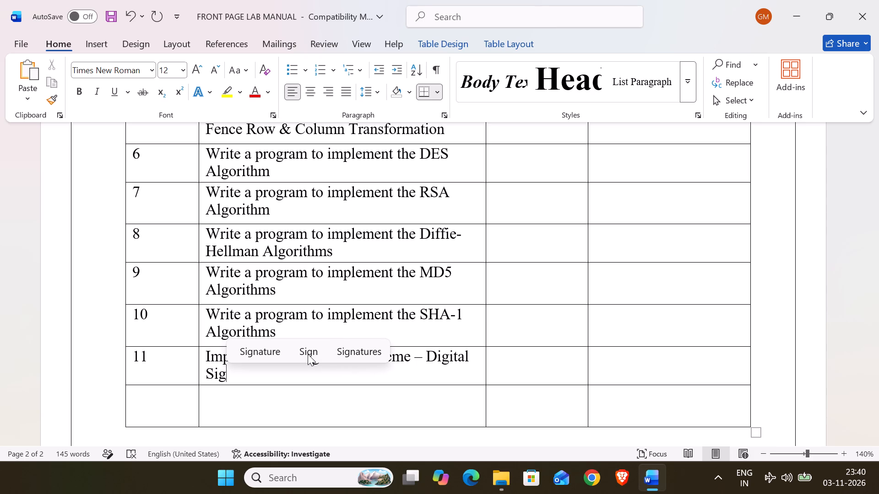
type("nat")
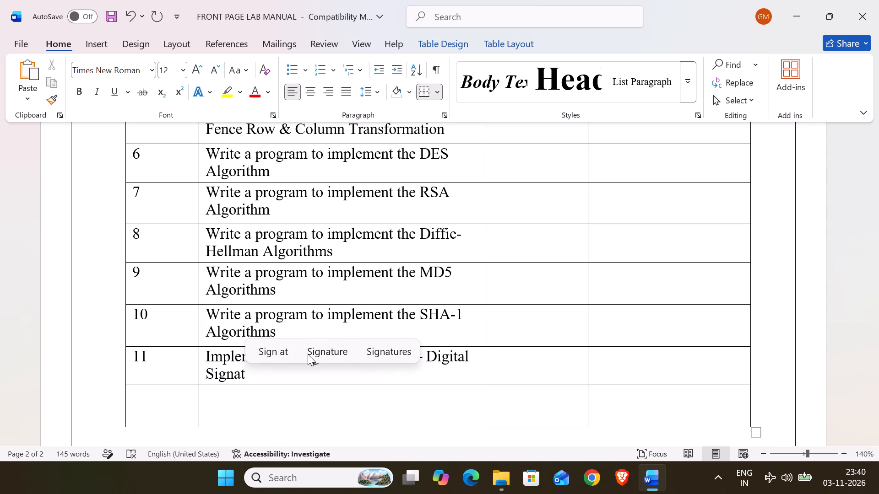
type("ure")
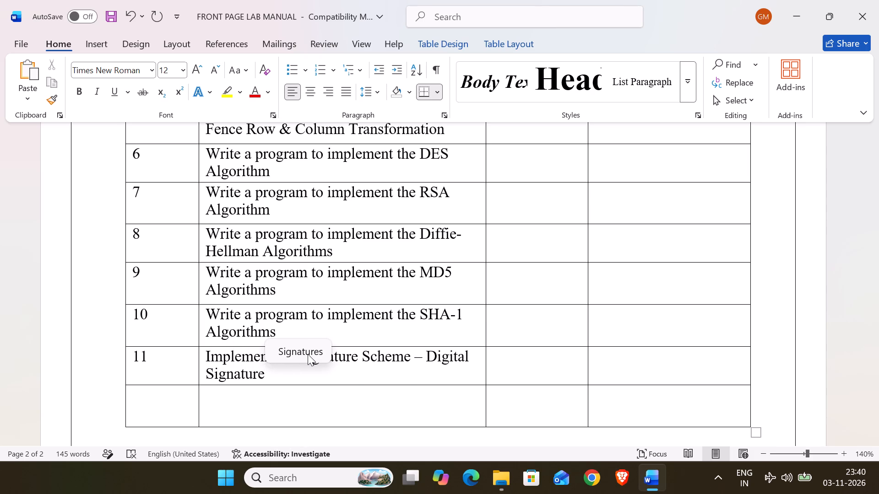
key("space")
key("shift+s")
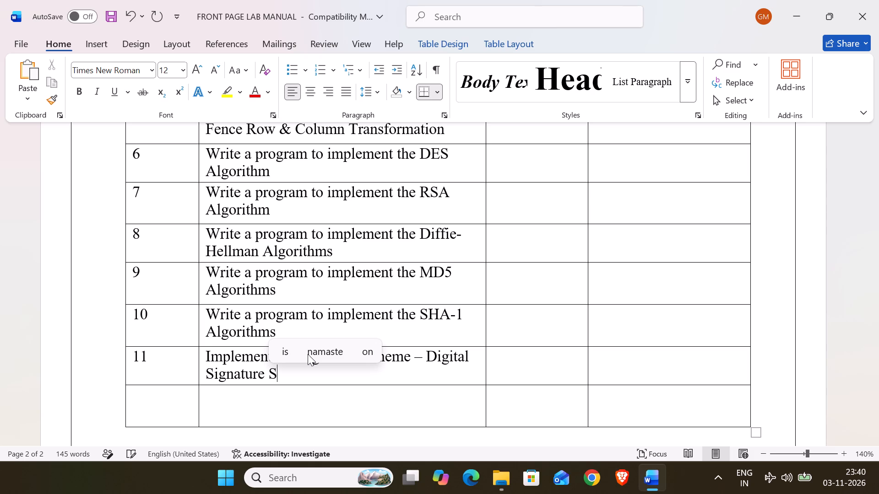
type("tan")
type("dard")
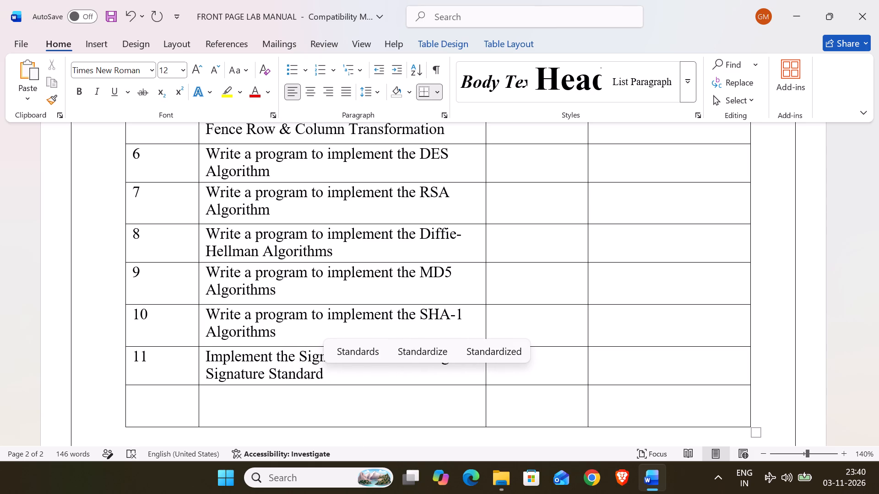
Give the twelfth row serial number 12, leaving the eleventh row's date and signature blank.
key("Tab")
key("Tab")
key("Tab")
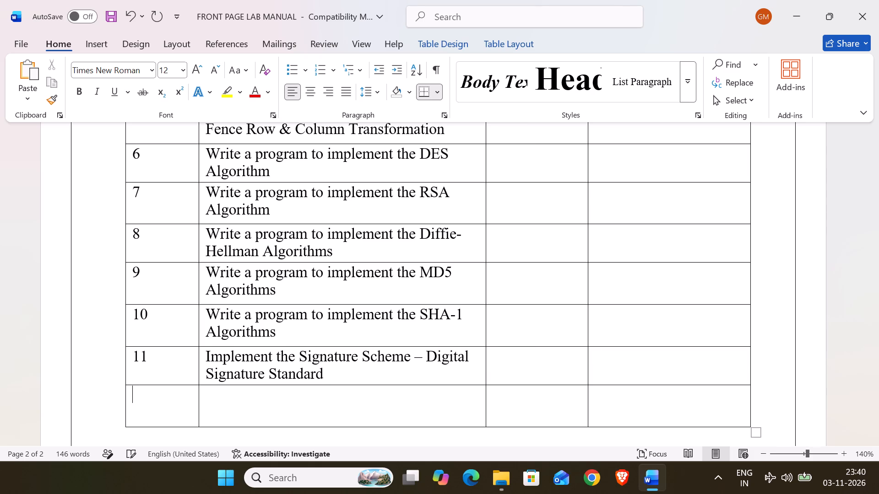
type("12")
key("shift+d")
key("BackSpace")
Begin the twelfth experiment's name with "Demonstrate how to provide".
key("Tab")
type("De")
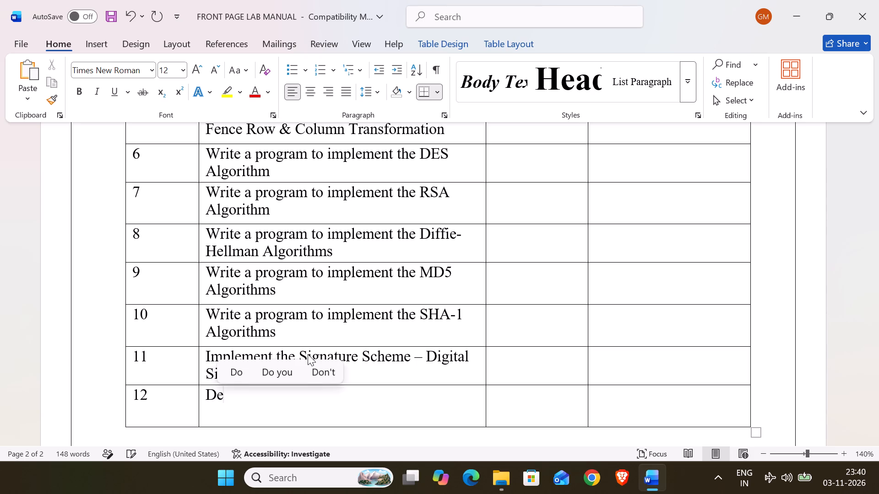
type("mo")
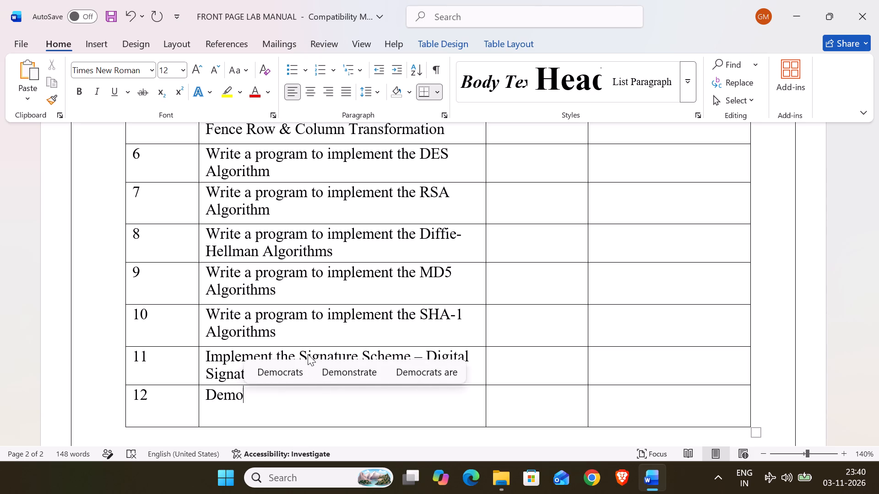
key("Up")
key("Right")
key("Return")
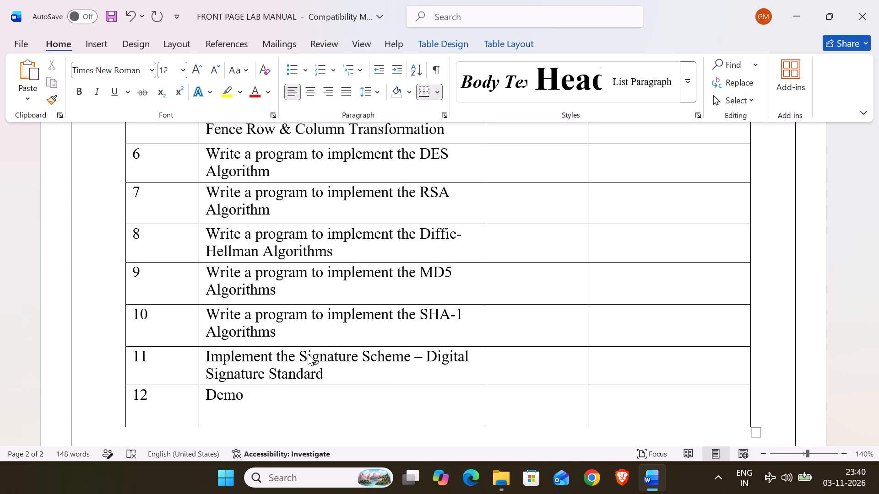
key("BackSpace")
key("BackSpace")
key("BackSpace")
type("te")
key("space")
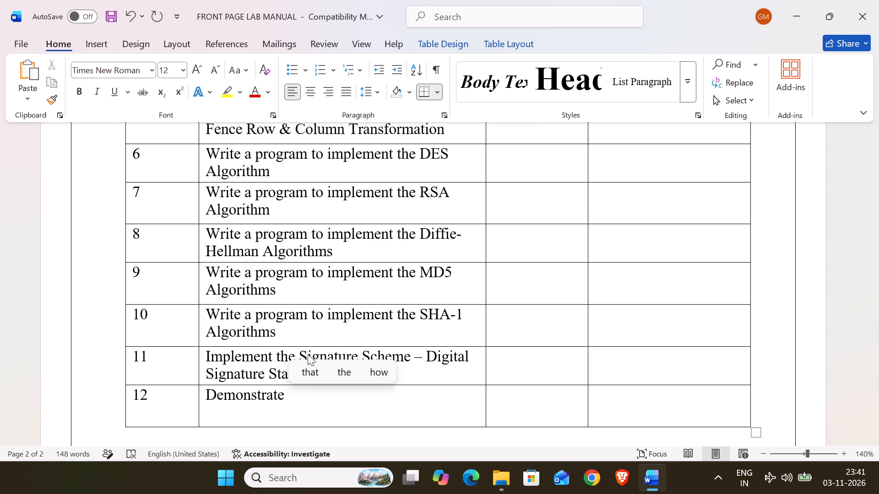
type("how")
key("space")
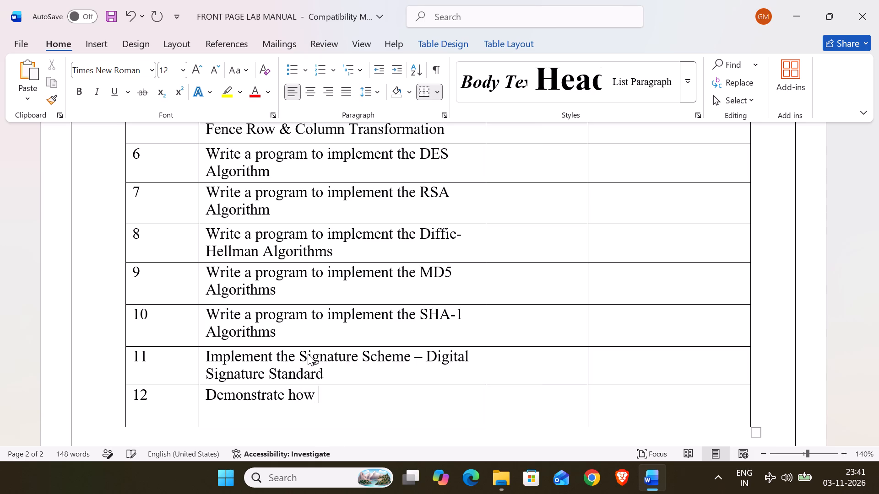
type("to provide")
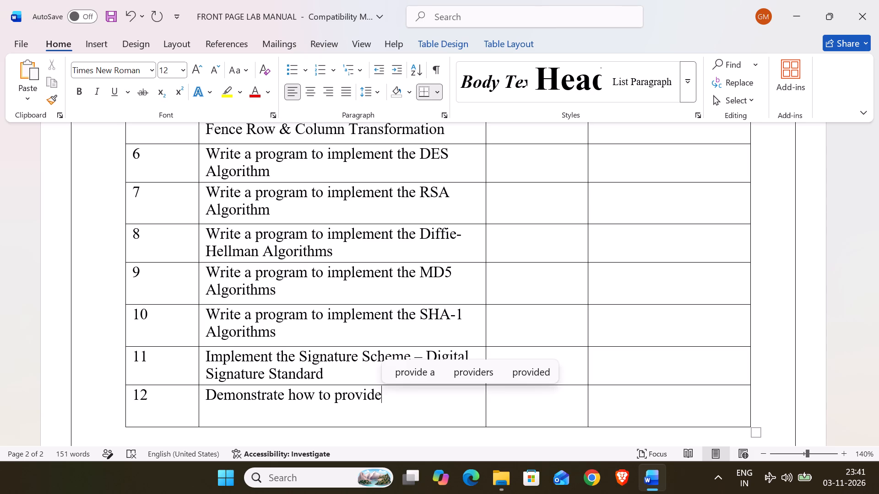
Continue the twelfth experiment's name with "secure data storage".
key("space")
type("sec")
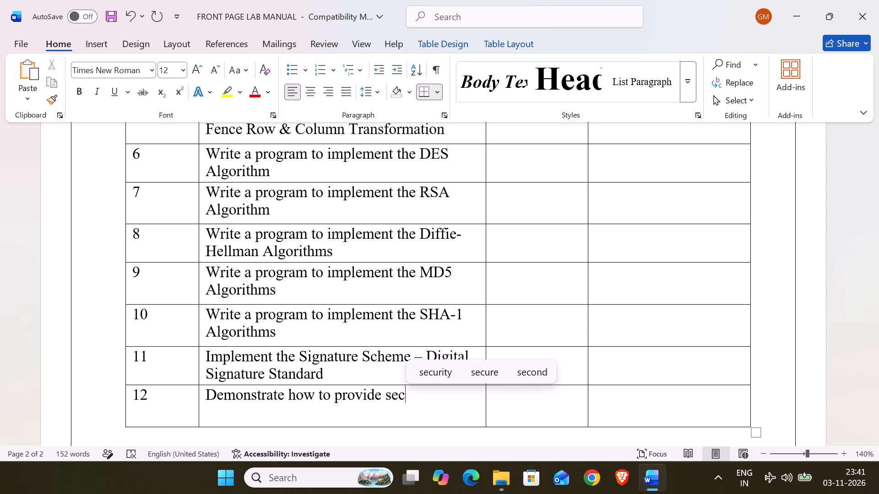
key("i")
key("BackSpace")
type("ure")
key("space")
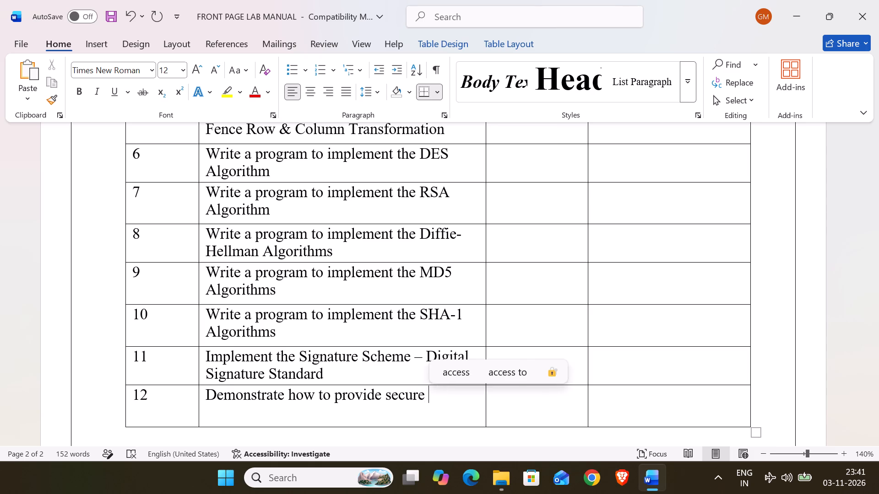
type("data sto")
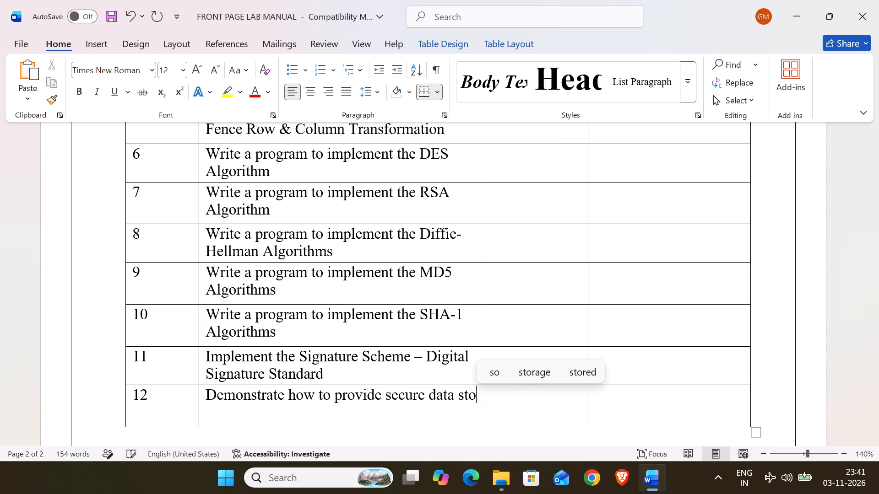
type("ra")
type("ge")
key("space")
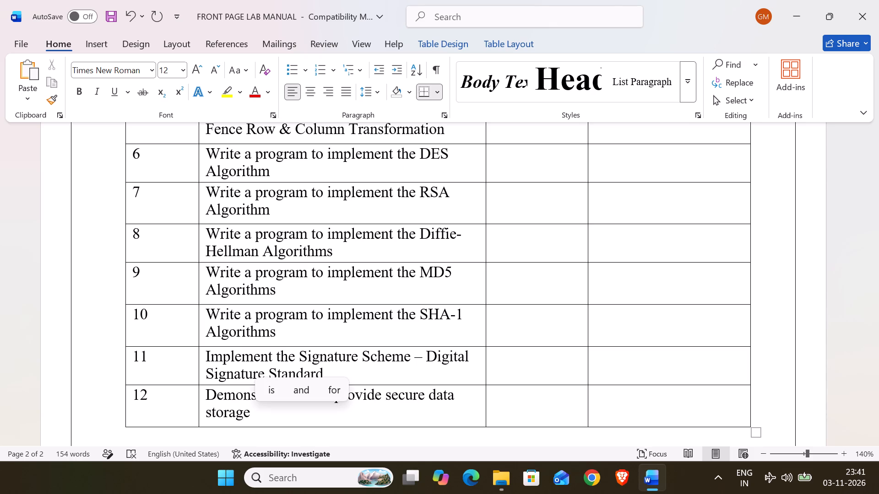
Complete the twelfth experiment's name with "and secure data transmission", keeping the last word singular with no trailing space.
type("and")
key("space")
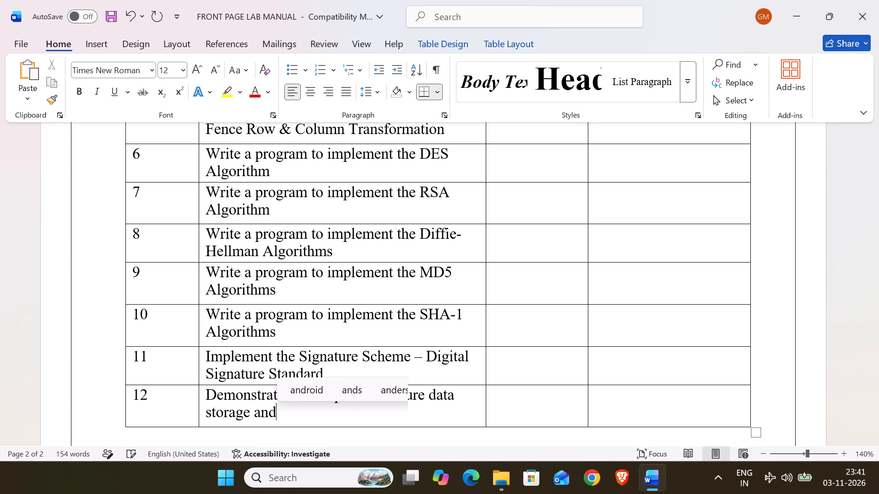
type("secure")
key("space")
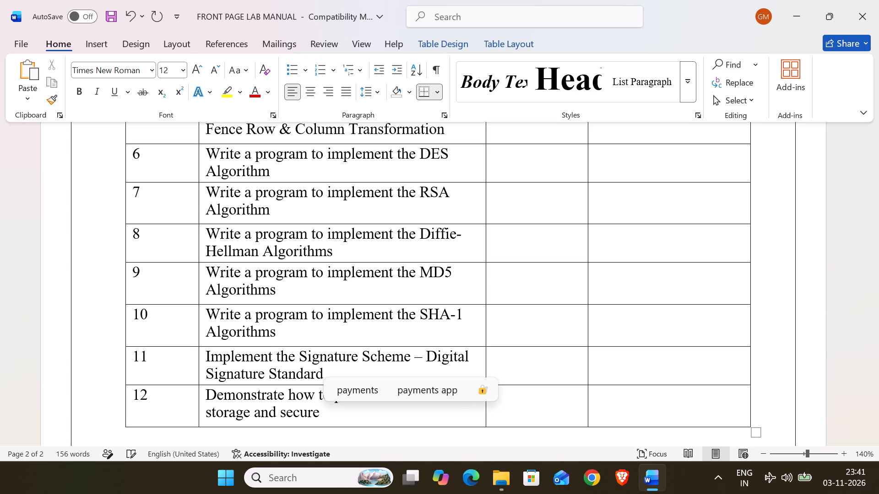
type("data")
key("space")
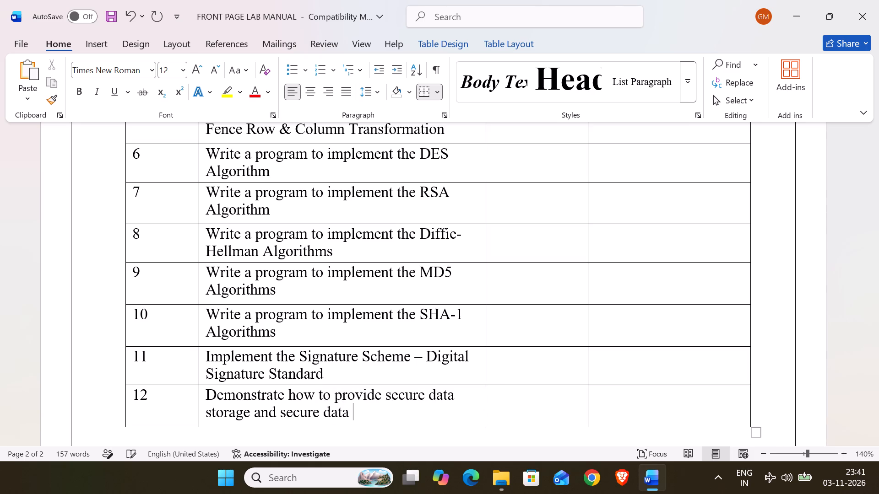
type("trabs")
key("BackSpace")
key("BackSpace")
key("n")
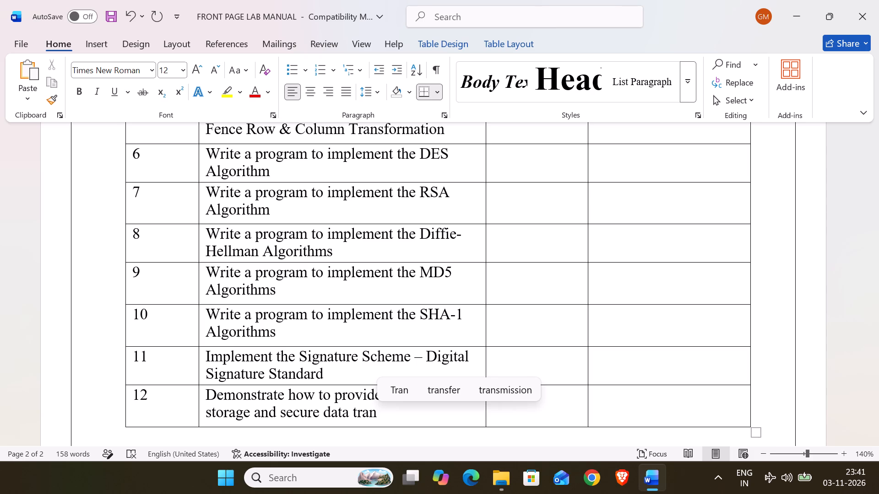
type("smo")
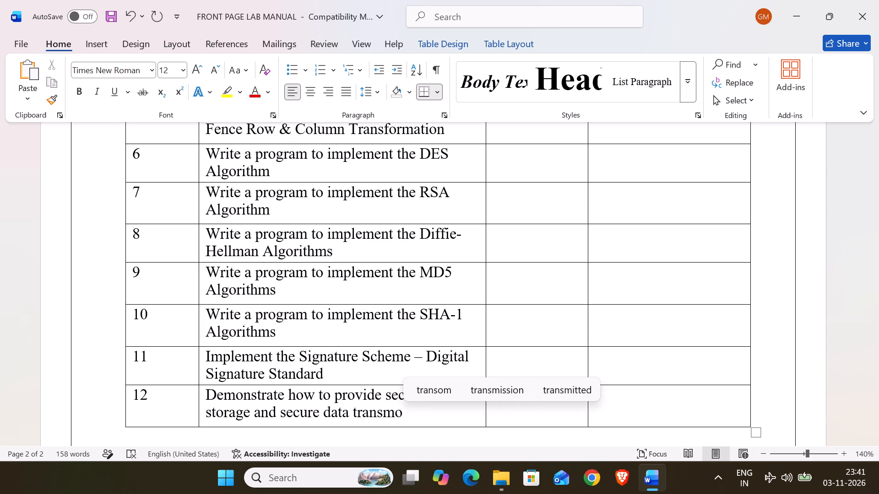
key("BackSpace")
key("i")
type("ssion")
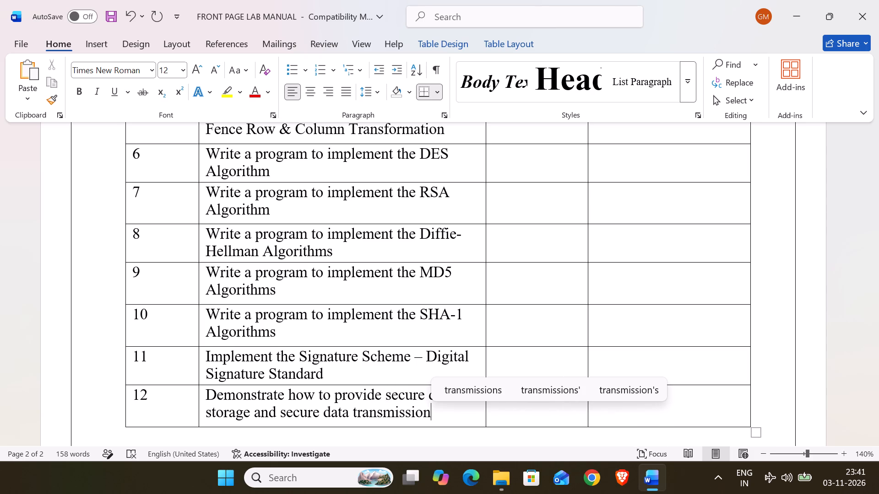
key("Up")
key("Return")
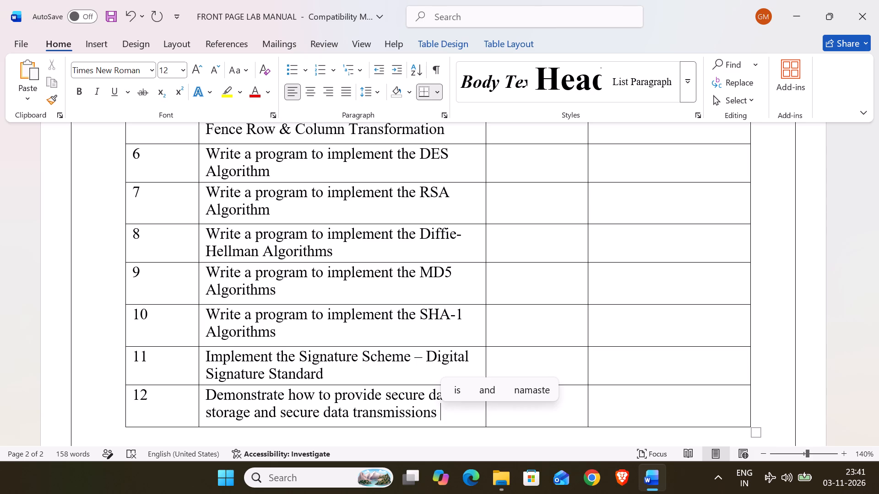
key("BackSpace")
key("BackSpace")
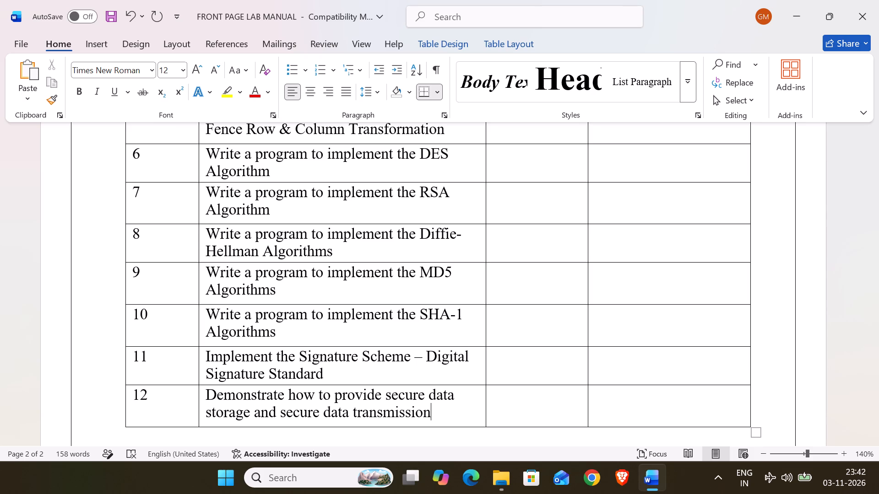
Review the front page and the full index table together at 50% zoom.
scroll(308, 354, "left", 1)
scroll(308, 354, "down", 1, "ctrl")
scroll(308, 354, "left", 1, "ctrl")
scroll(308, 354, "down", 1, "ctrl")
scroll(308, 354, "left", 1, "ctrl")
scroll(308, 354, "down", 1, "ctrl")
scroll(308, 354, "left", 1, "ctrl")
scroll(308, 354, "down", 1, "ctrl")
scroll(308, 354, "left", 1, "ctrl")
scroll(308, 354, "down", 1, "ctrl")
scroll(308, 354, "left", 1, "ctrl")
scroll(308, 354, "down", 1, "ctrl")
scroll(308, 354, "left", 1, "ctrl")
scroll(308, 354, "down", 1, "ctrl")
scroll(308, 354, "left", 1, "ctrl")
scroll(308, 354, "down", 1, "ctrl")
scroll(308, 354, "left", 1, "ctrl")
scroll(308, 354, "down", 1, "ctrl")
scroll(308, 354, "left", 1, "ctrl")
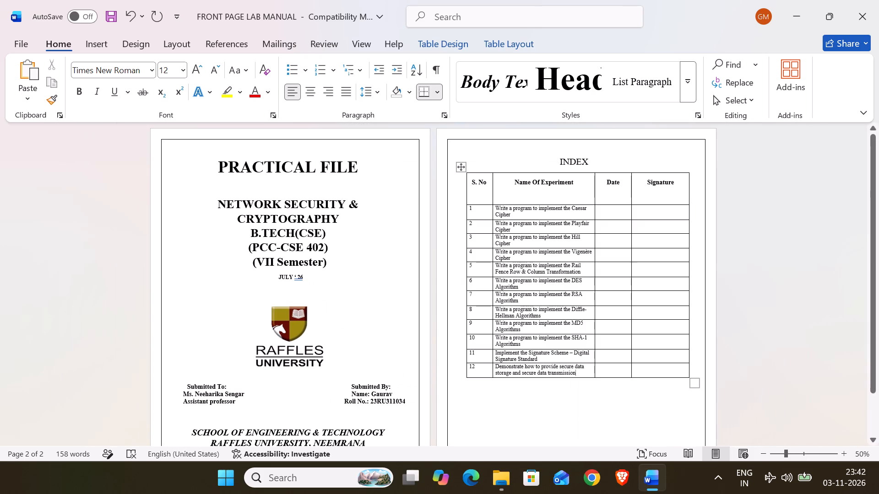
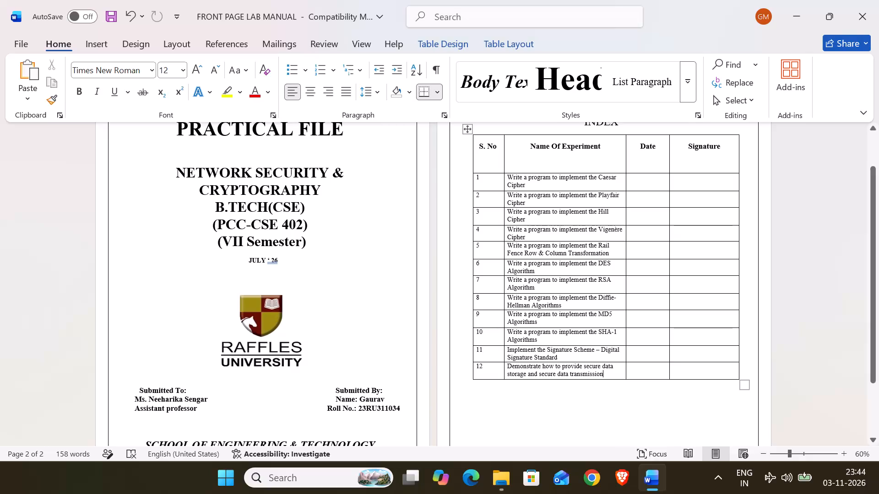
Enlarge the whole index table from its bottom corner, making the rows taller and the table slightly wider.
scroll(572, 276, "up", 1)
scroll(572, 276, "up", 3, "ctrl")
scroll(572, 276, "up", 3)
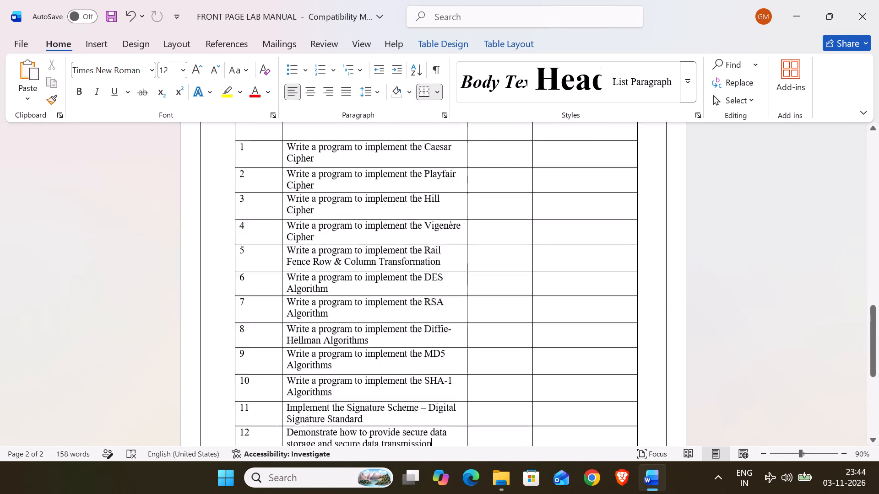
scroll(572, 276, "up", 2)
scroll(572, 276, "down", 5)
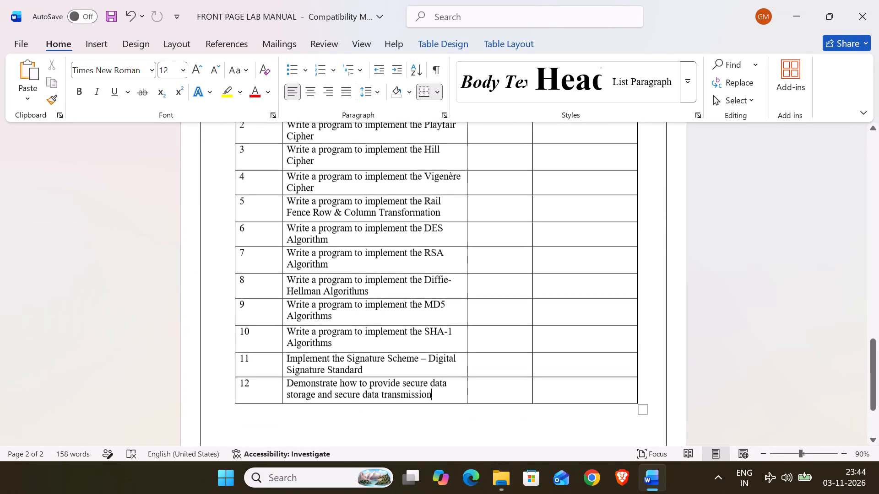
scroll(572, 276, "down", 2)
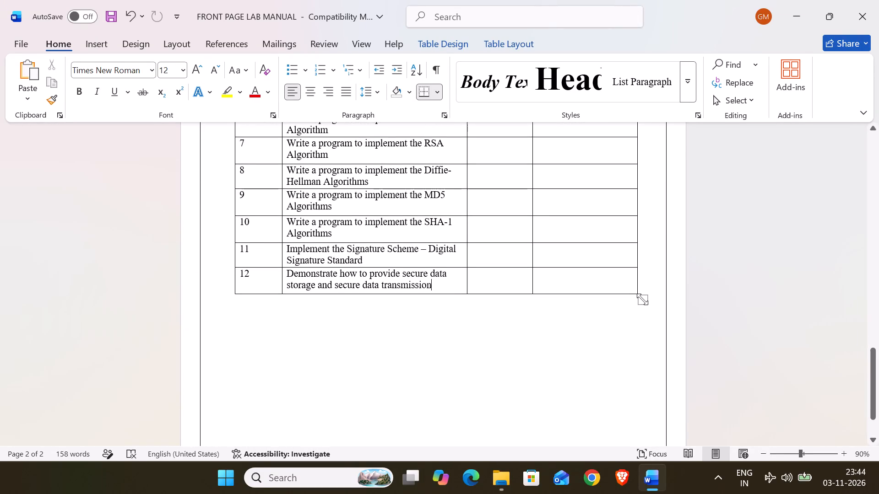
left_click_drag(642, 299, 643, 341)
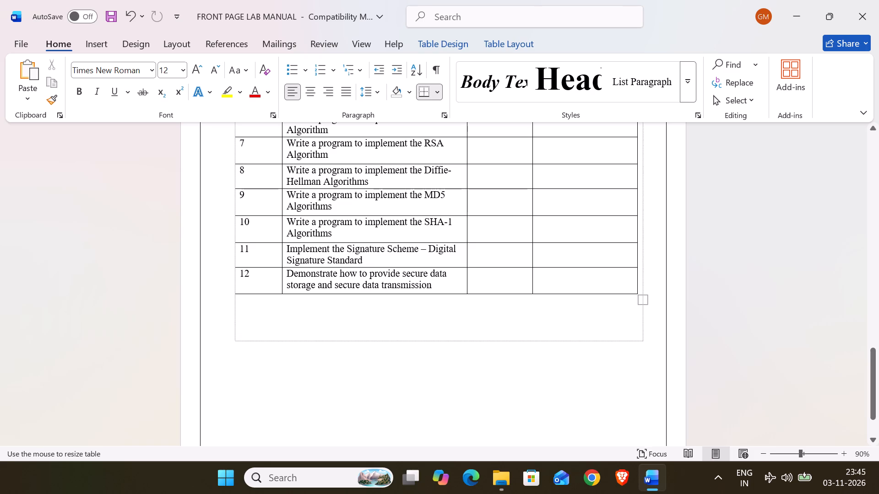
left_click_drag(643, 341, 645, 376)
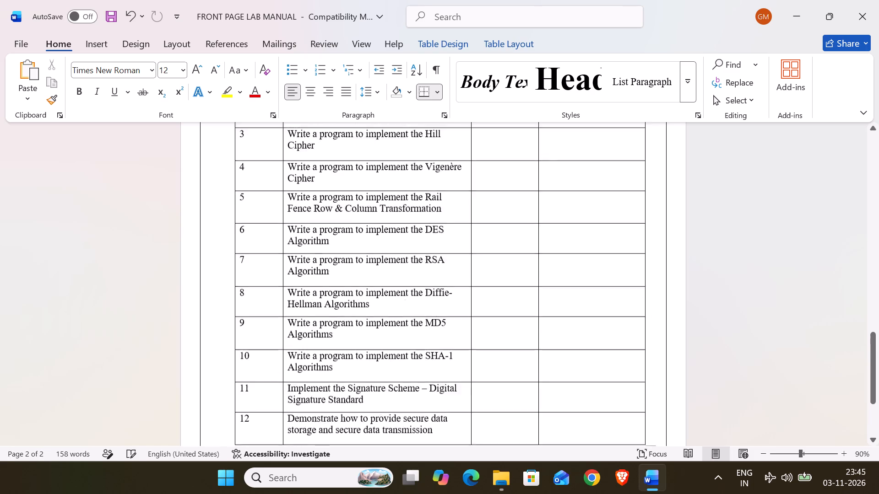
Centre-align the text in every row of the index table.
scroll(645, 376, "down", 6)
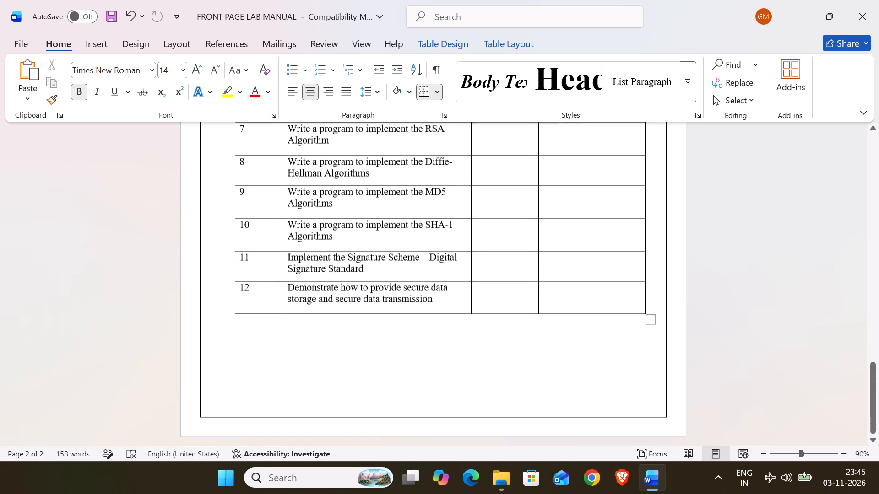
scroll(645, 376, "down", 5, "ctrl")
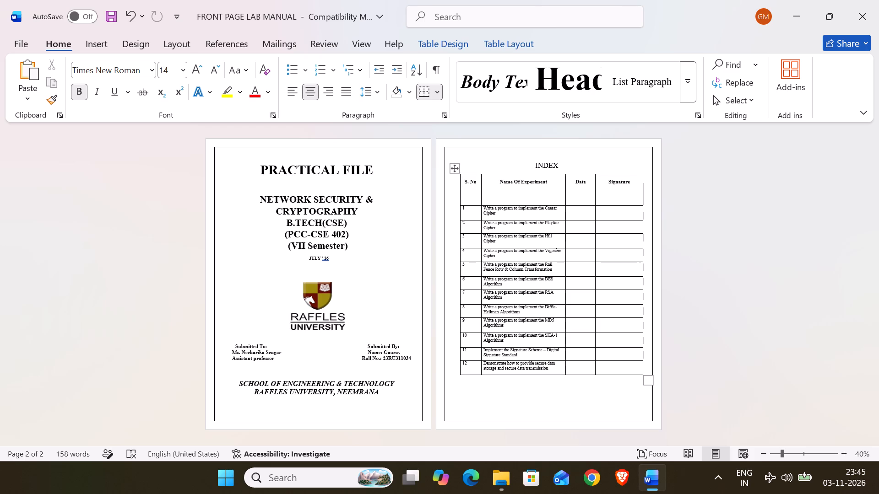
left_click_drag(630, 369, 467, 233)
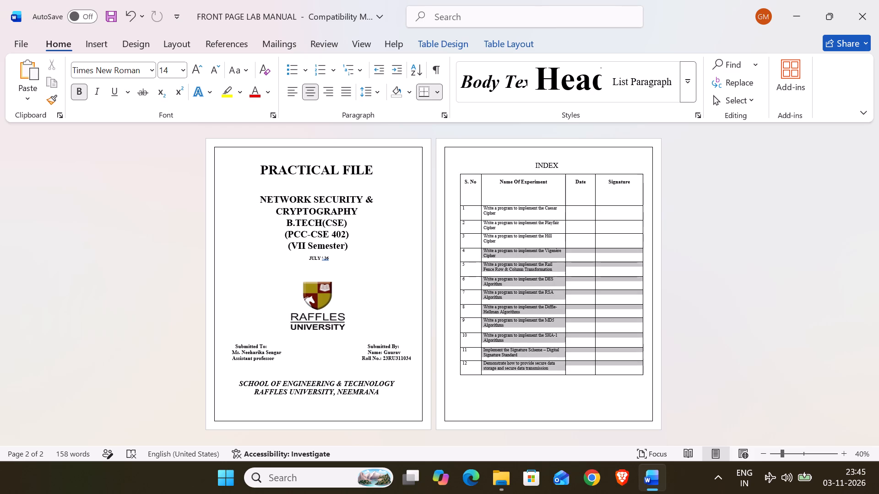
left_click_drag(467, 233, 460, 183)
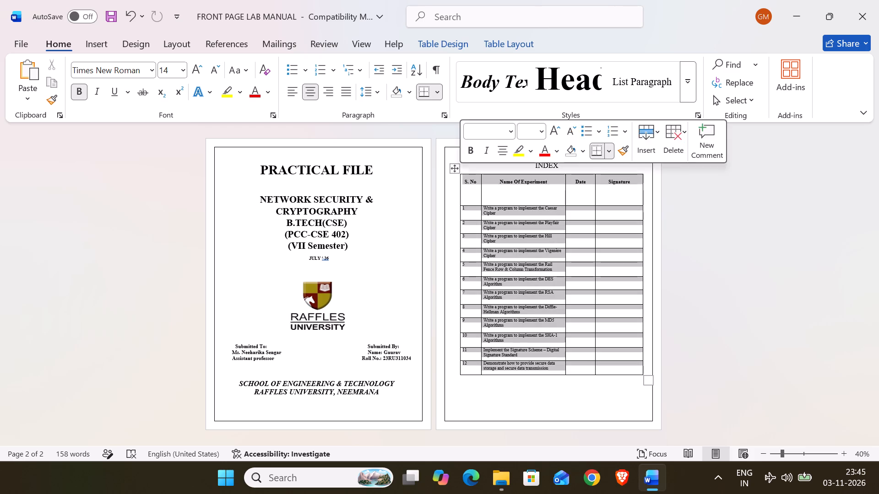
left_click(311, 91)
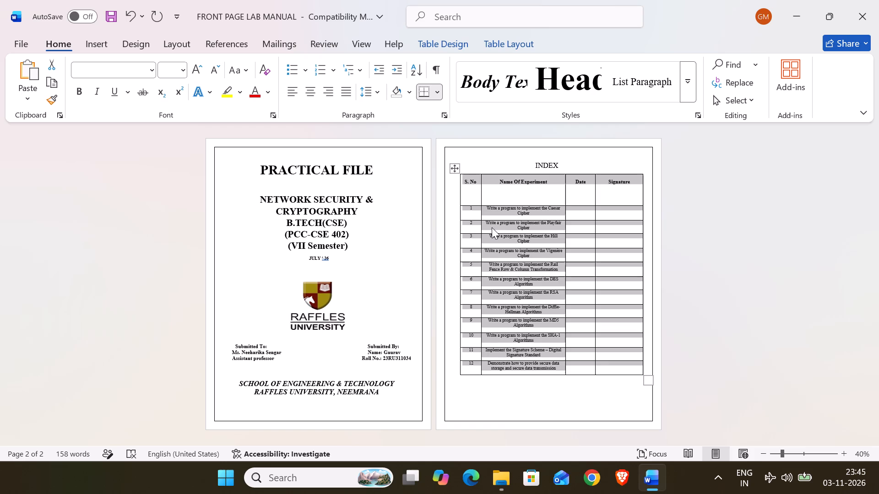
Change the case of all the index table's text to Capitalize Each Word, and clear the table selection.
left_click(245, 70)
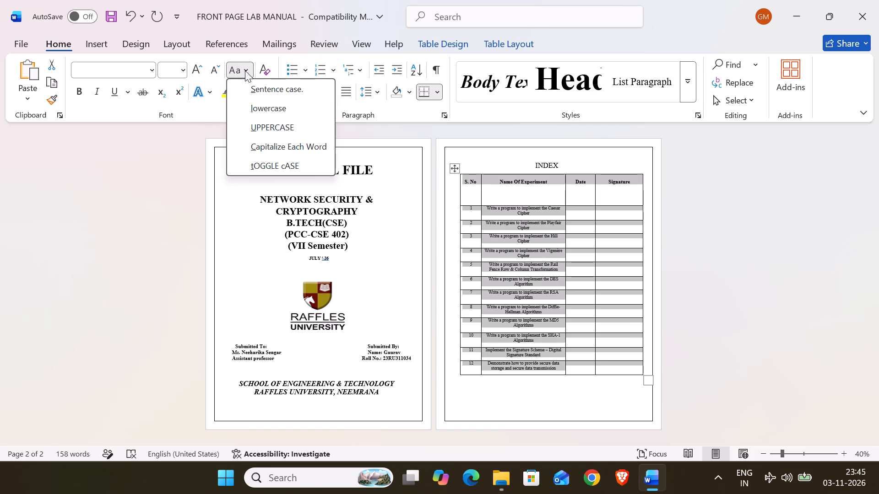
left_click(273, 146)
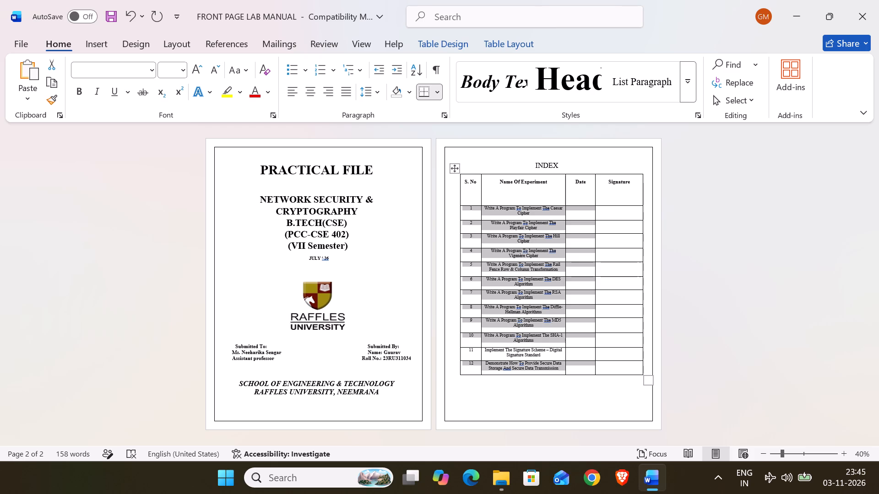
left_click(480, 211)
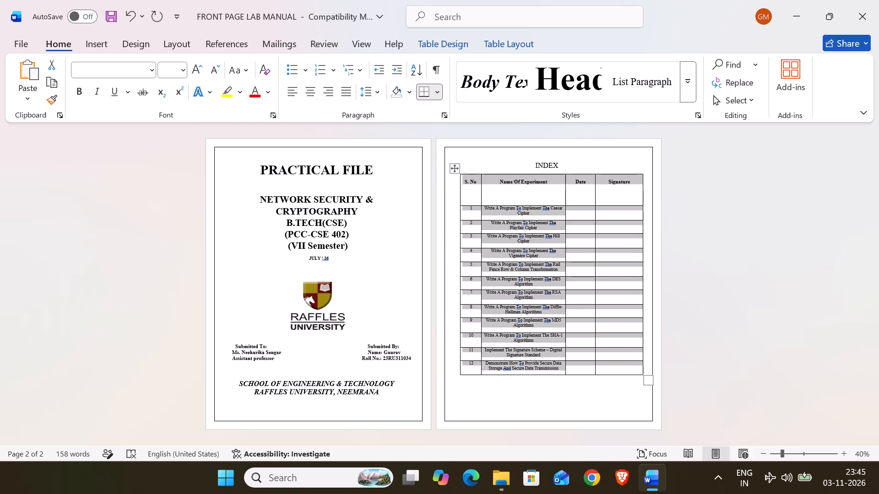
left_click(596, 177)
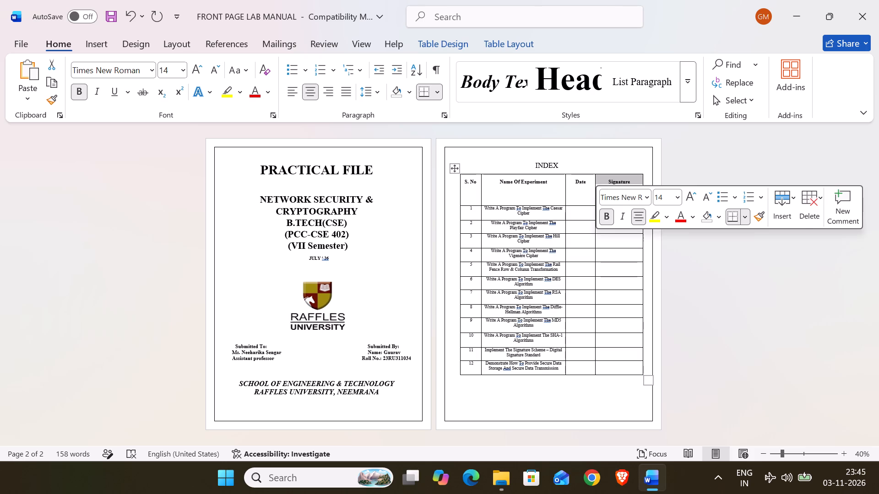
left_click(586, 166)
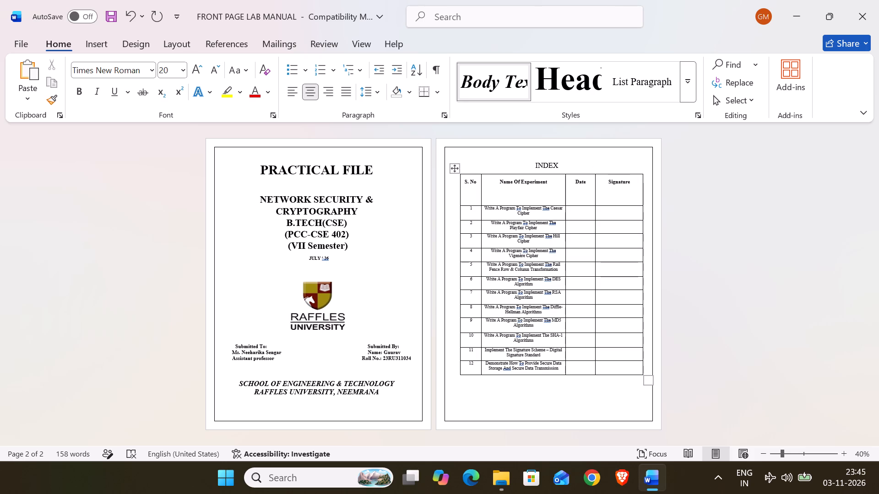
Widen the Name Of Experiment column until the Caesar Cipher entry fits on a single line.
scroll(601, 176, "up", 4, "ctrl")
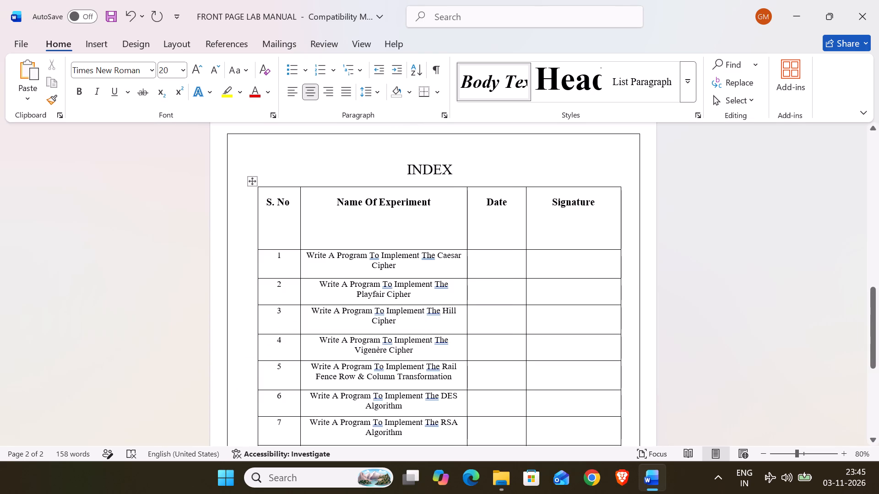
scroll(526, 211, "up", 9, "ctrl")
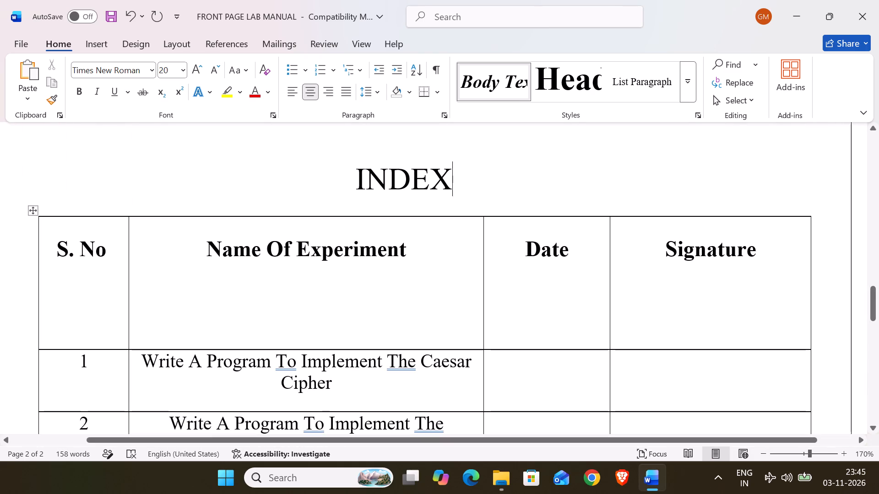
left_click_drag(483, 220, 492, 217)
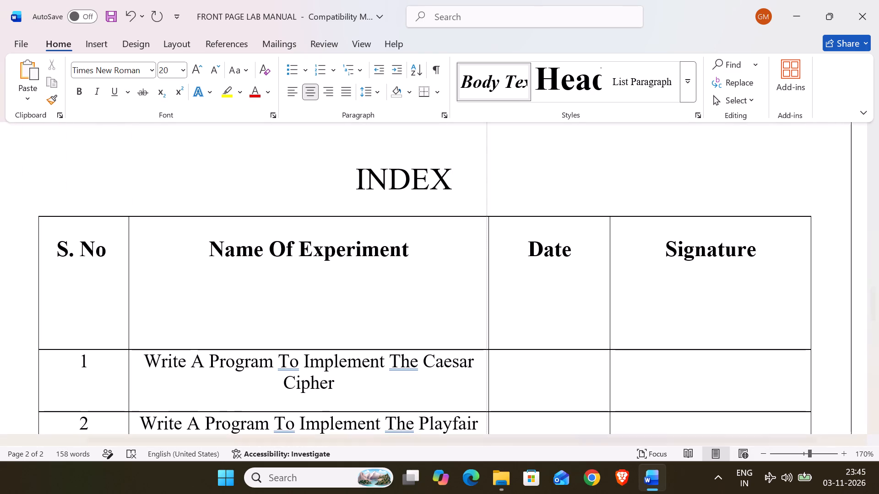
left_click_drag(492, 217, 528, 228)
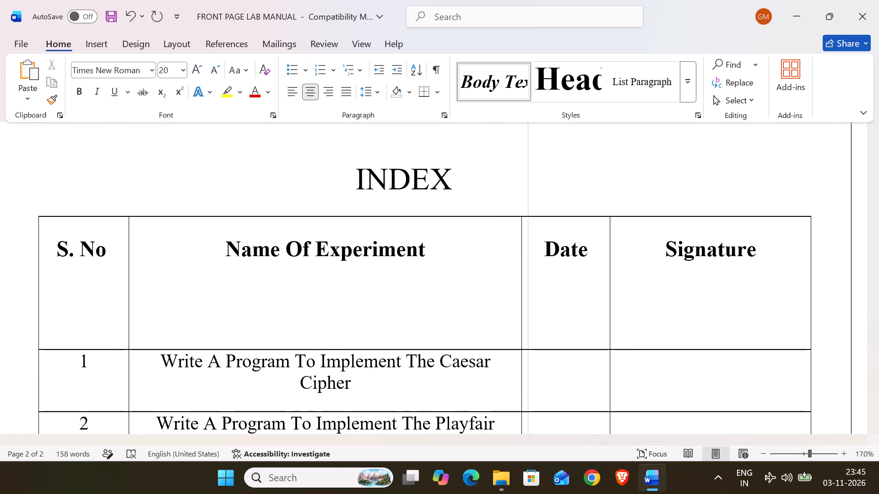
left_click_drag(528, 228, 528, 229)
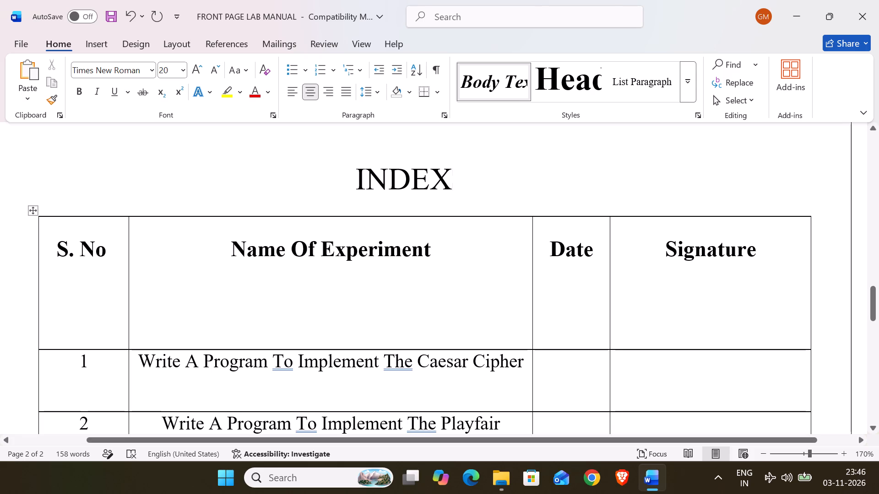
Widen the Date column by shifting its border with the Signature column, making the Signature column narrower.
left_click_drag(609, 248, 632, 254)
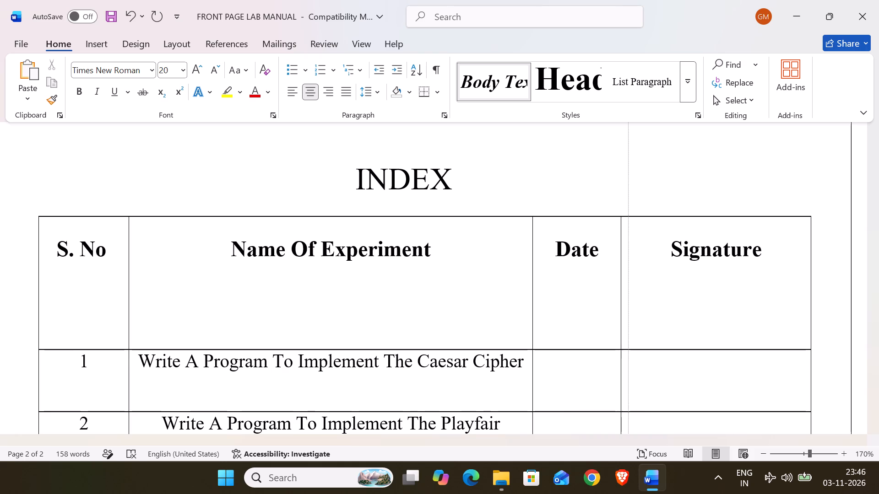
left_click_drag(632, 254, 665, 259)
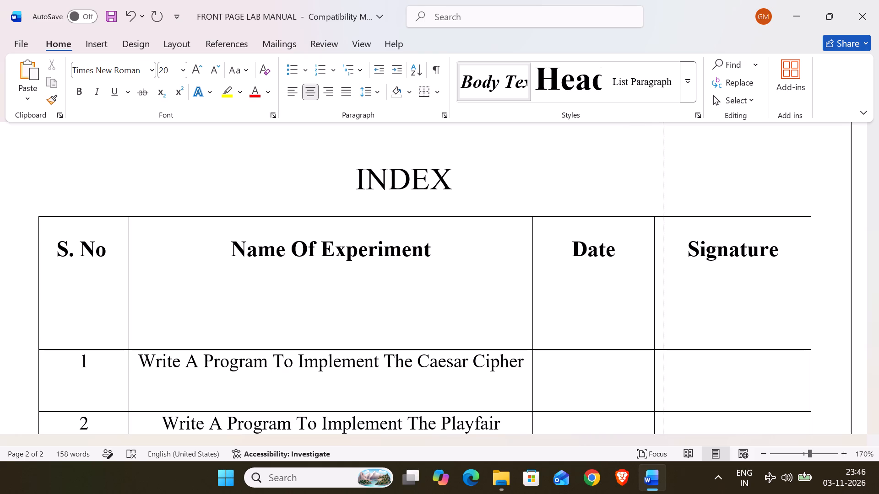
left_click_drag(665, 259, 666, 258)
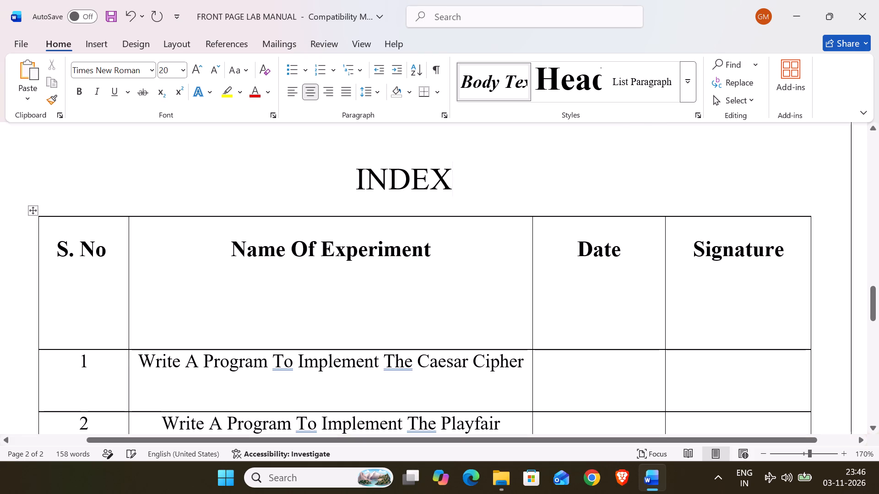
Narrow the S. No column so its heading wraps onto two lines, giving the width to Name Of Experiment.
left_click_drag(129, 280, 96, 280)
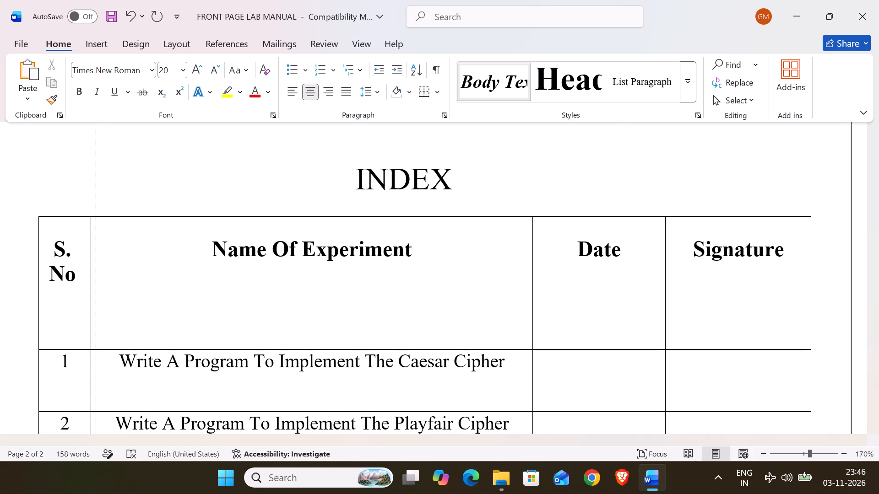
left_click_drag(96, 280, 95, 280)
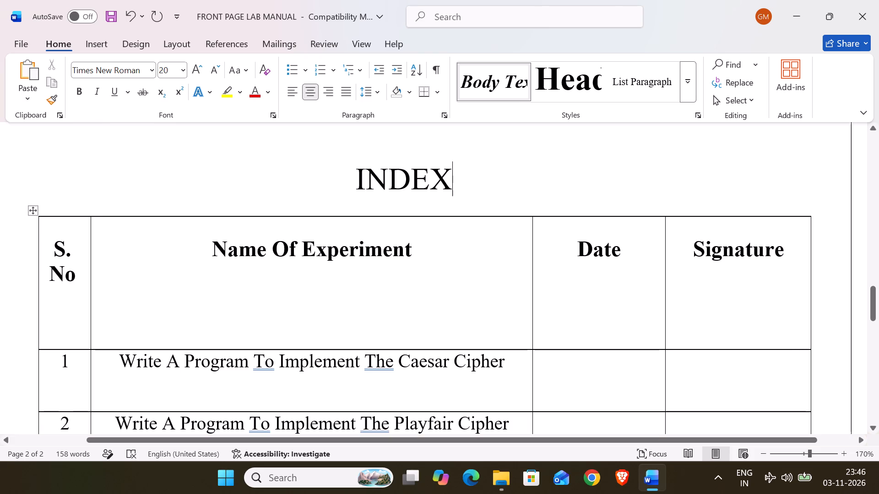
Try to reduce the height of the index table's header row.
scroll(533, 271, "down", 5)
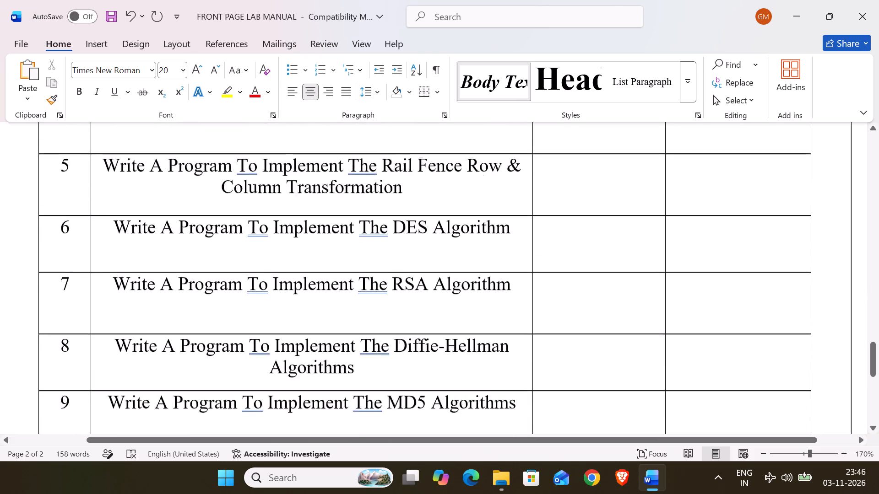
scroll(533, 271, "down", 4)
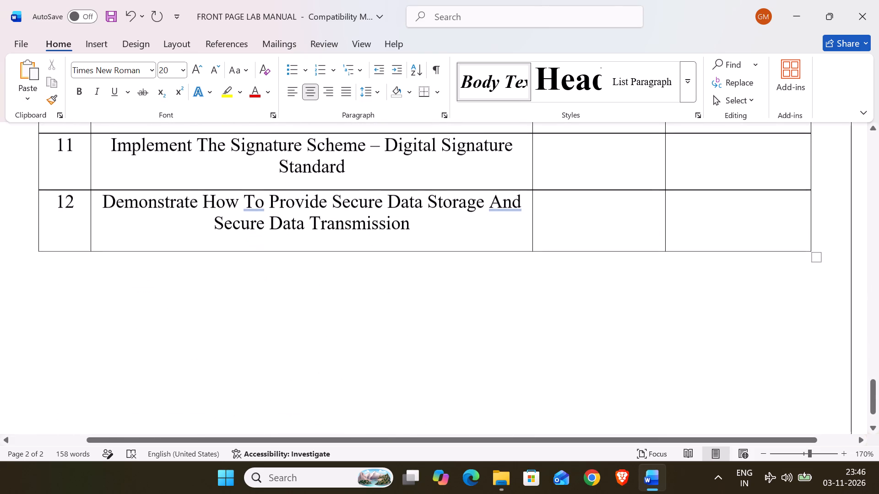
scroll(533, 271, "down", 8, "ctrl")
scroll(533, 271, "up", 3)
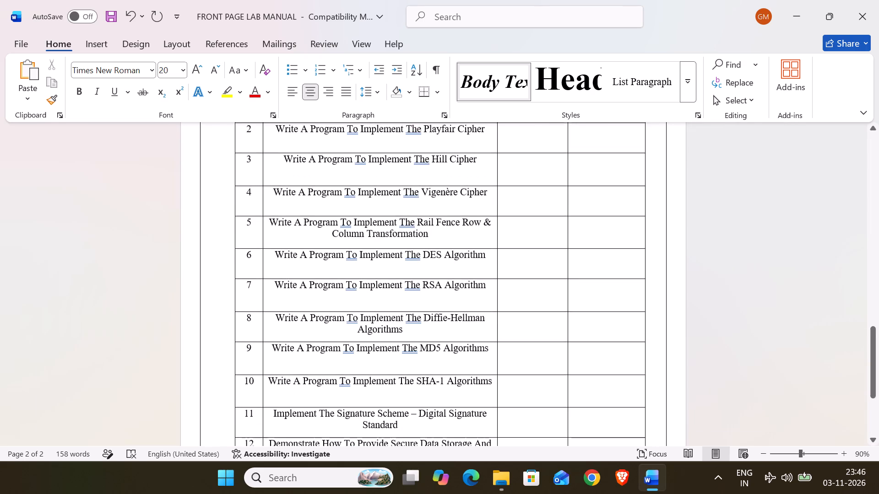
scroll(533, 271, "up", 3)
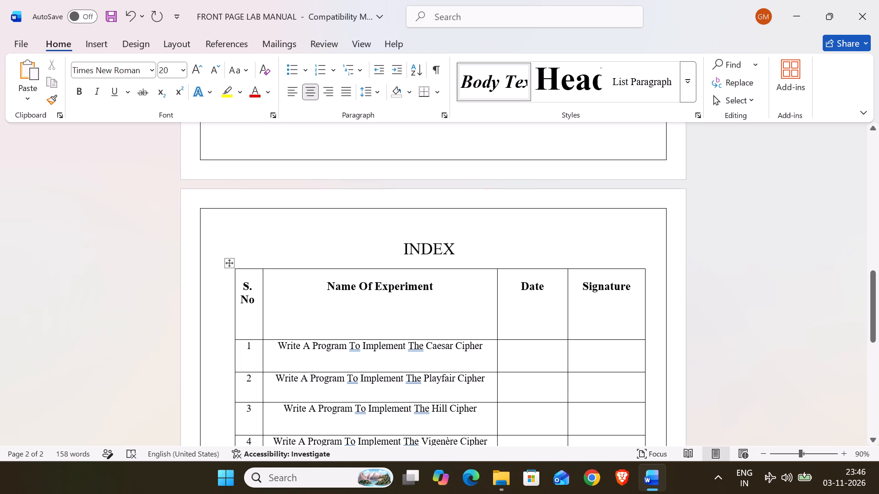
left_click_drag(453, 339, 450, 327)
Auto-fit the S. No column at its border with the Name Of Experiment column.
left_click(263, 297)
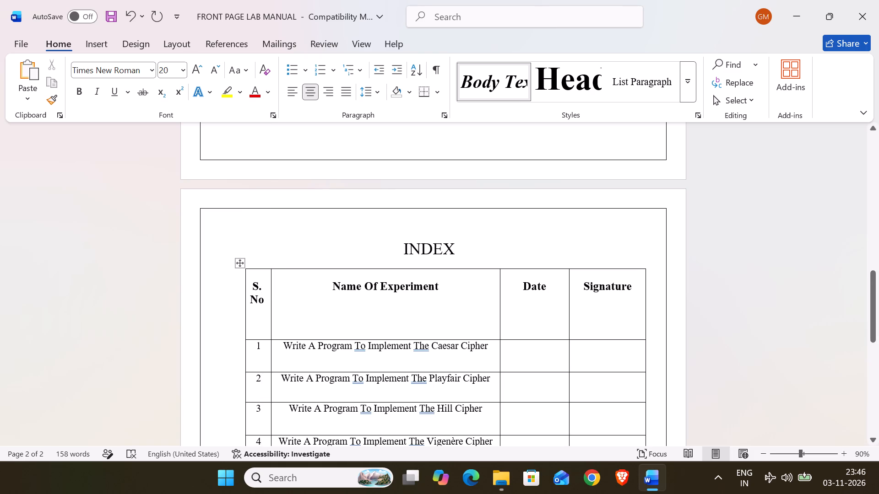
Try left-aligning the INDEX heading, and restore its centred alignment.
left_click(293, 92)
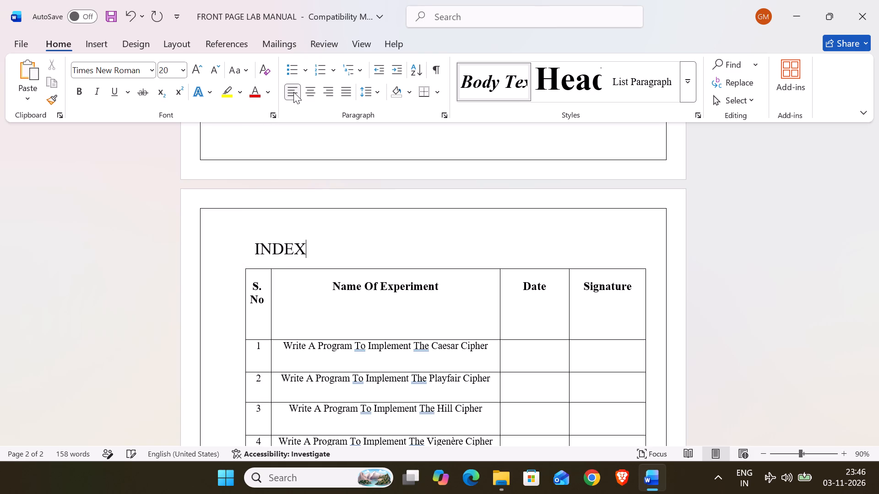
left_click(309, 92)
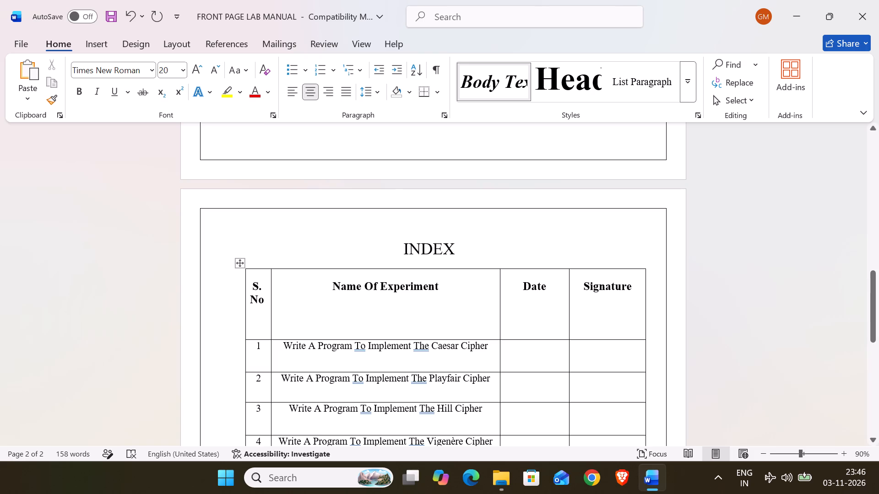
Centre the whole index table between the page margins.
left_click(239, 266)
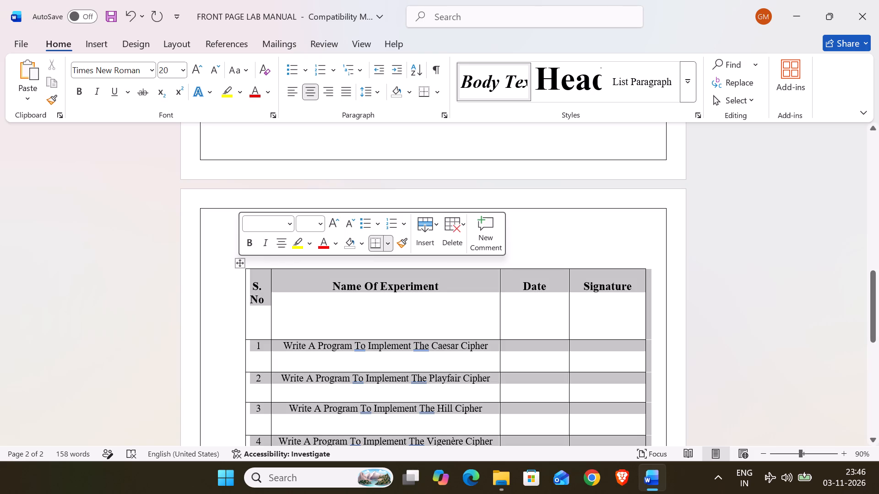
left_click(307, 90)
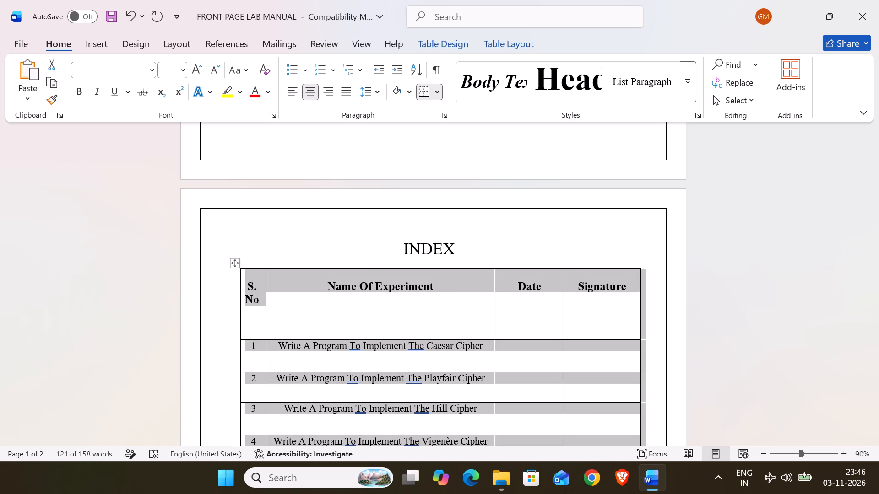
Widen the S. No column of the index table so its heading fits on a single line.
left_click(268, 309)
left_click(264, 310)
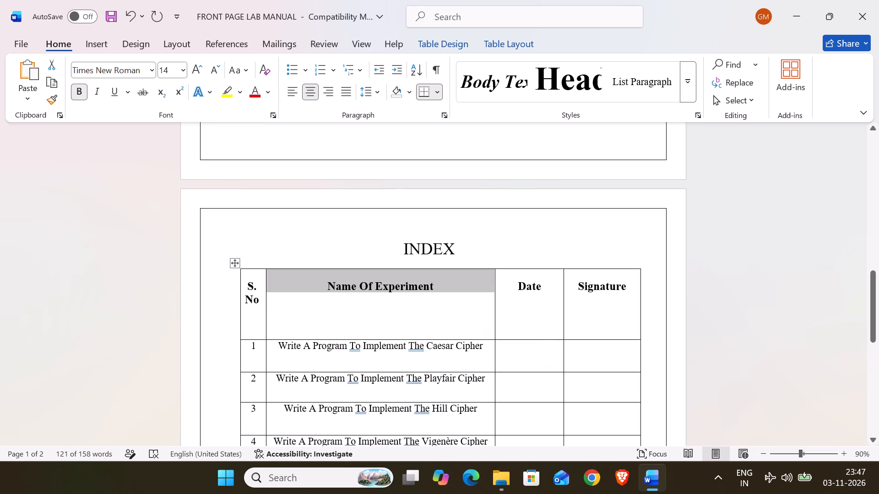
left_click_drag(265, 311, 271, 311)
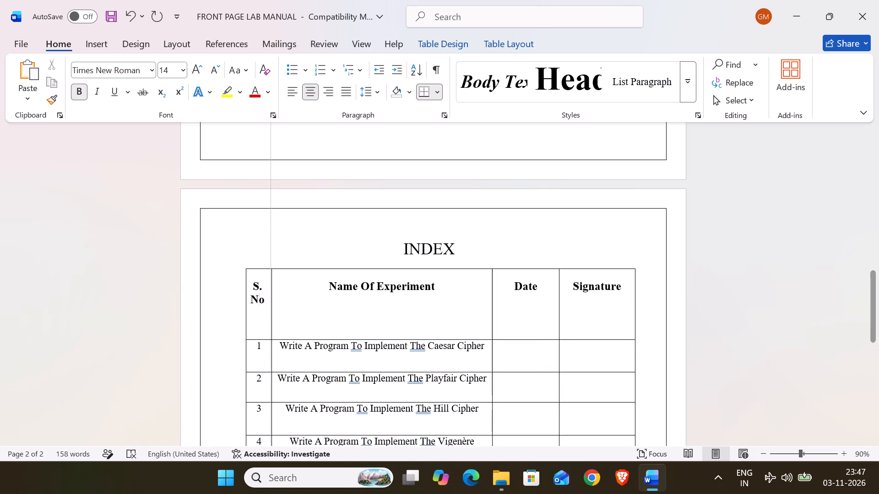
left_click_drag(271, 311, 281, 311)
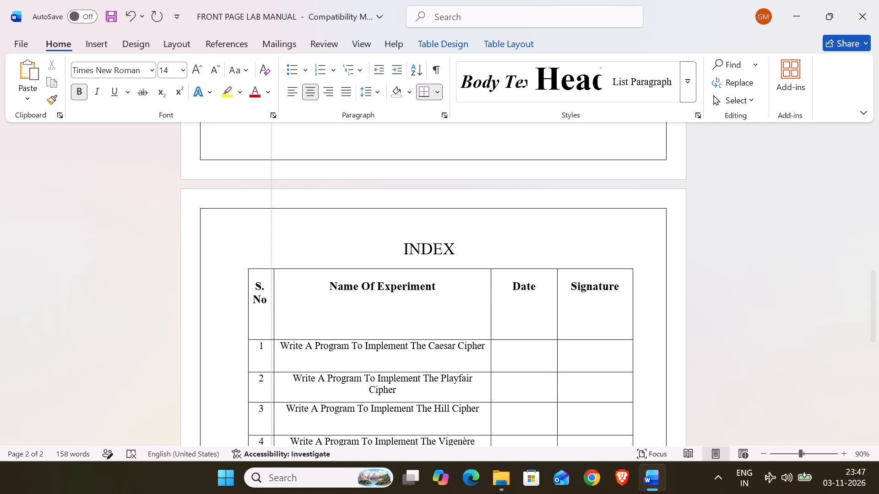
left_click_drag(281, 311, 242, 311)
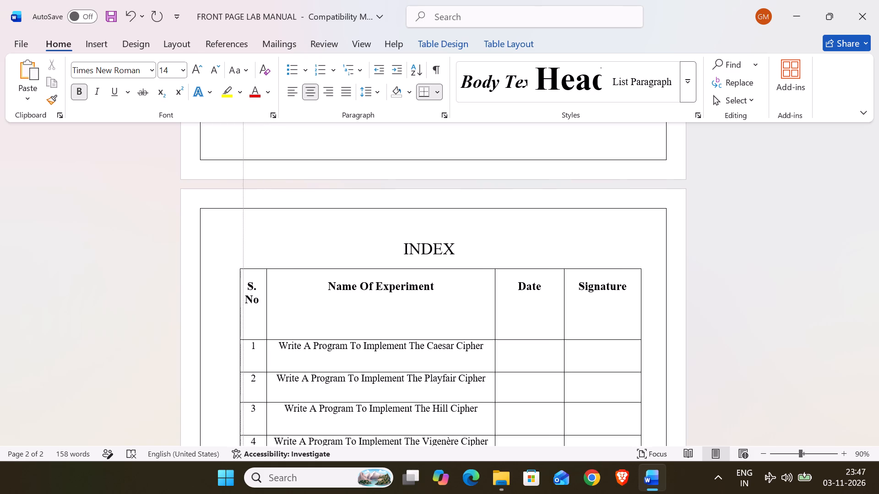
left_click_drag(242, 311, 232, 313)
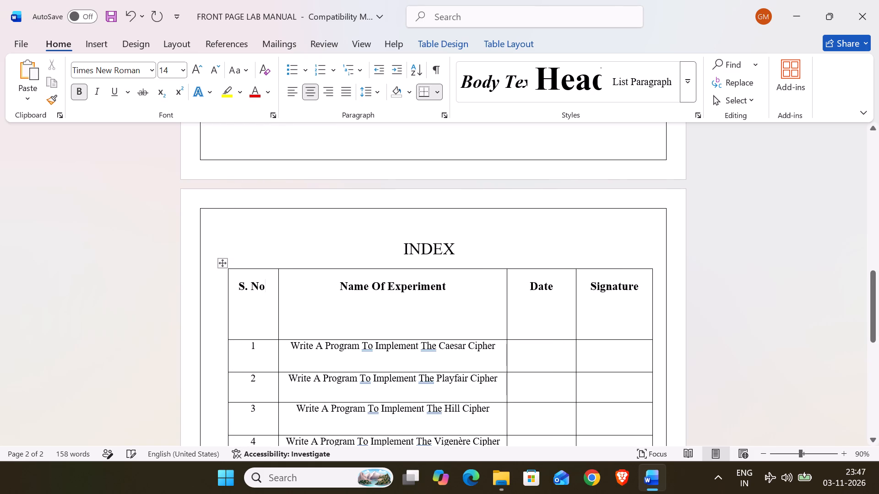
Apply Justify alignment to the whole index table.
scroll(399, 324, "down", 4)
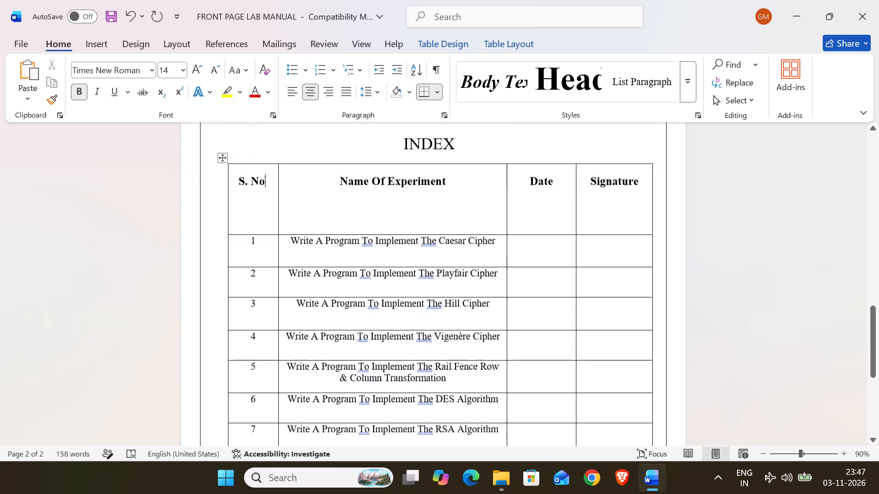
scroll(399, 324, "up", 3)
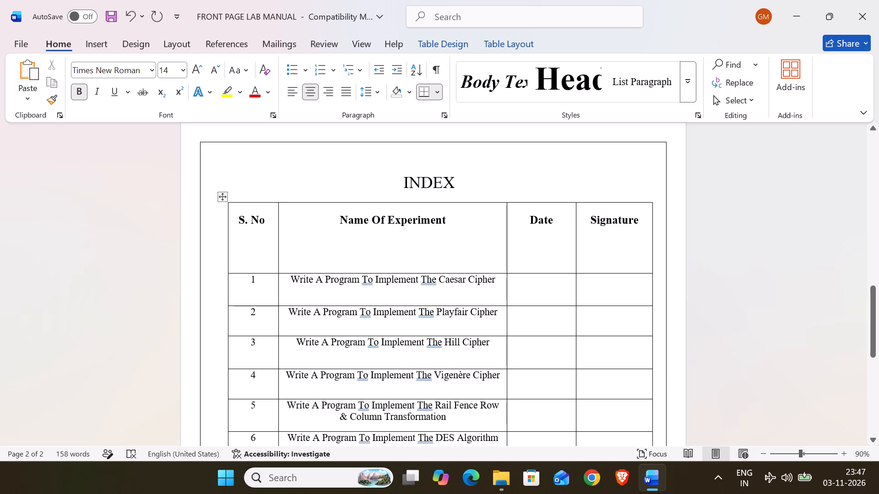
left_click(374, 90)
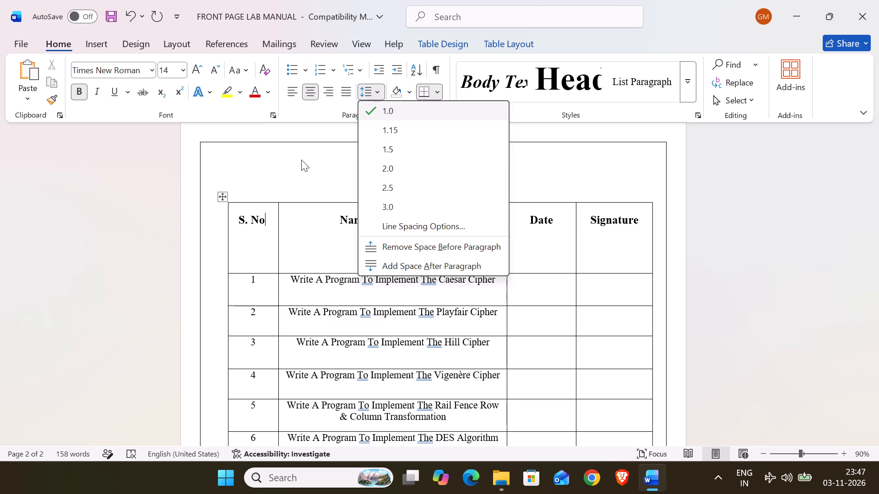
left_click(222, 194)
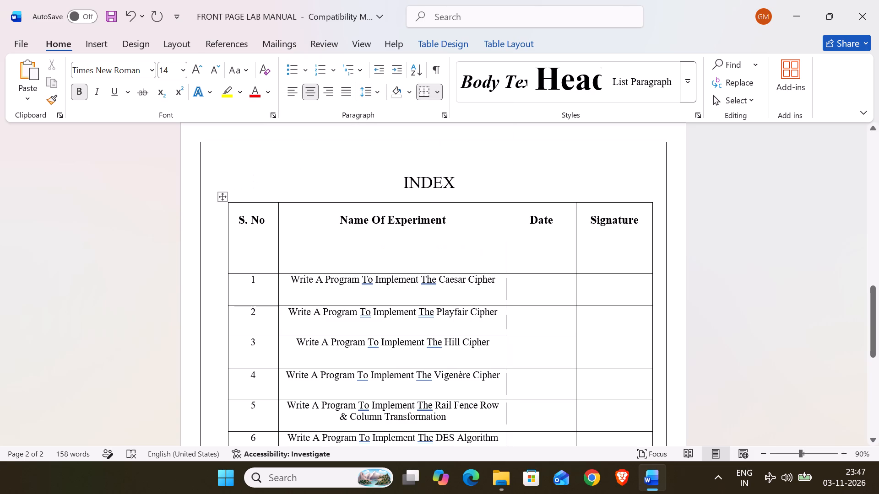
left_click(222, 194)
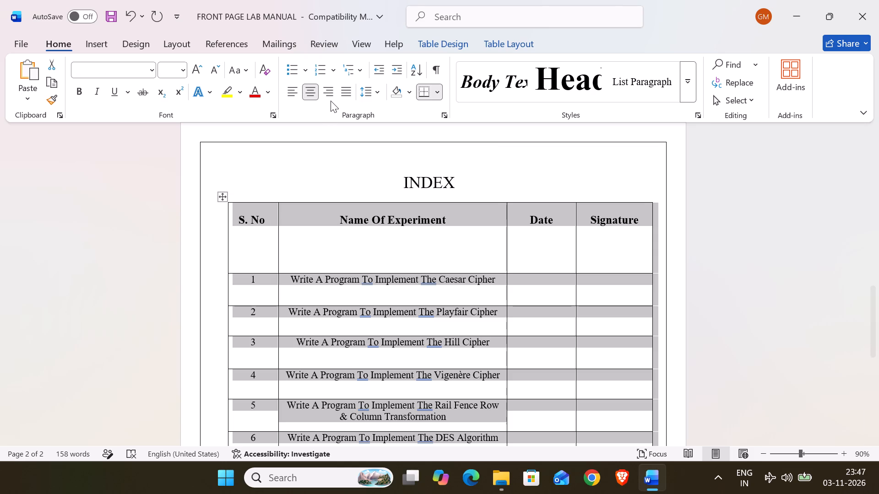
left_click(351, 89)
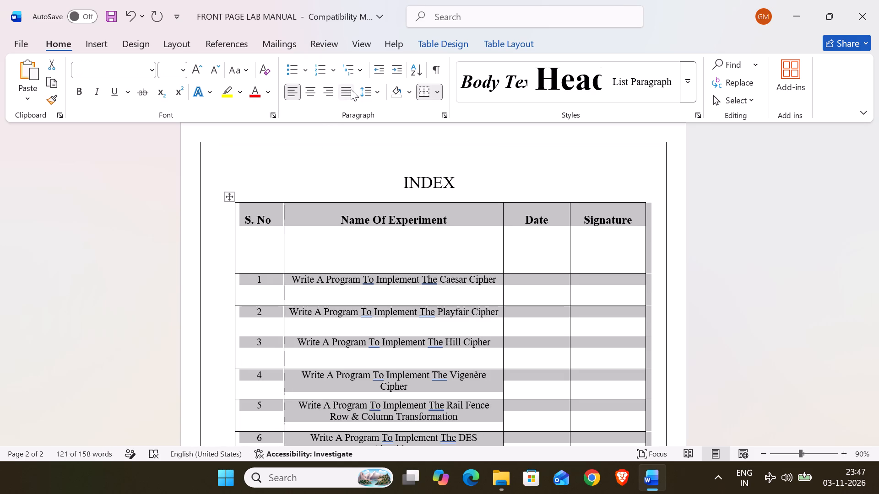
Add space after the paragraphs throughout the selected index table.
left_click(376, 93)
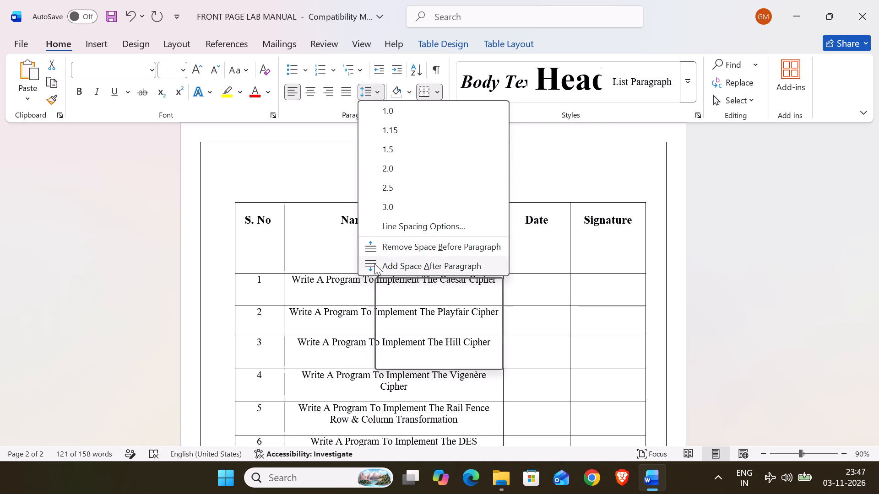
left_click(374, 263)
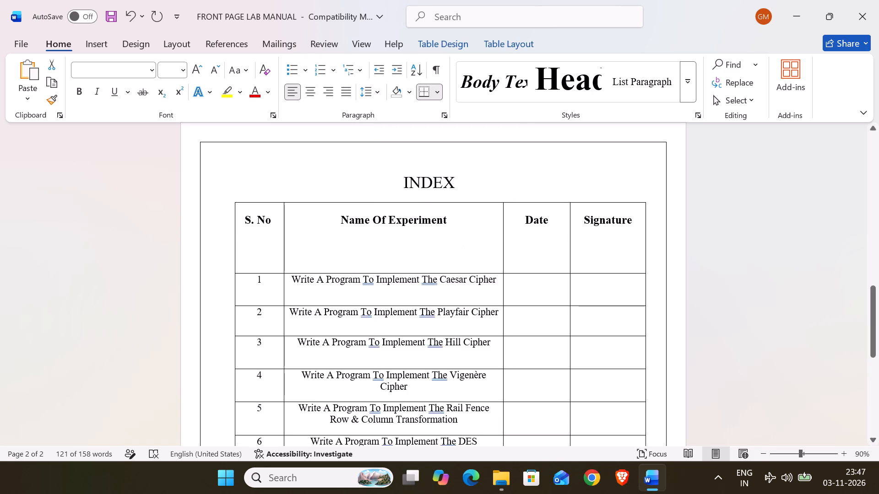
scroll(374, 263, "down", 4)
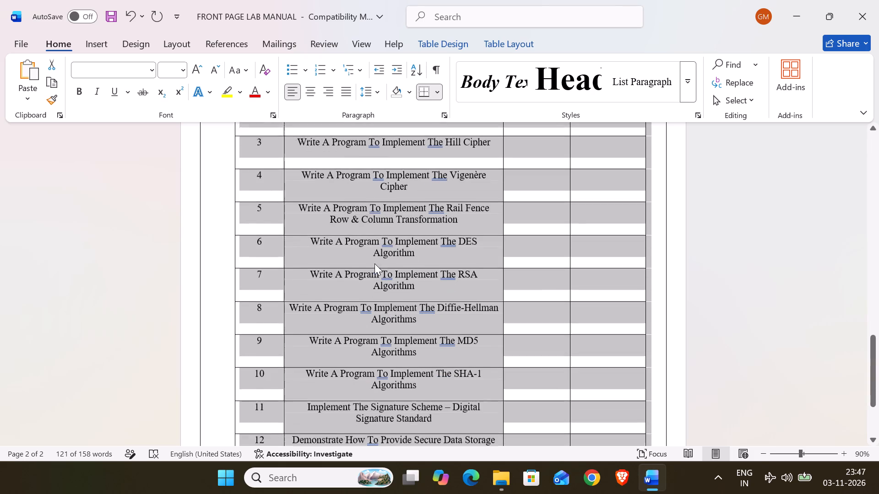
scroll(374, 263, "down", 2)
scroll(374, 263, "up", 2)
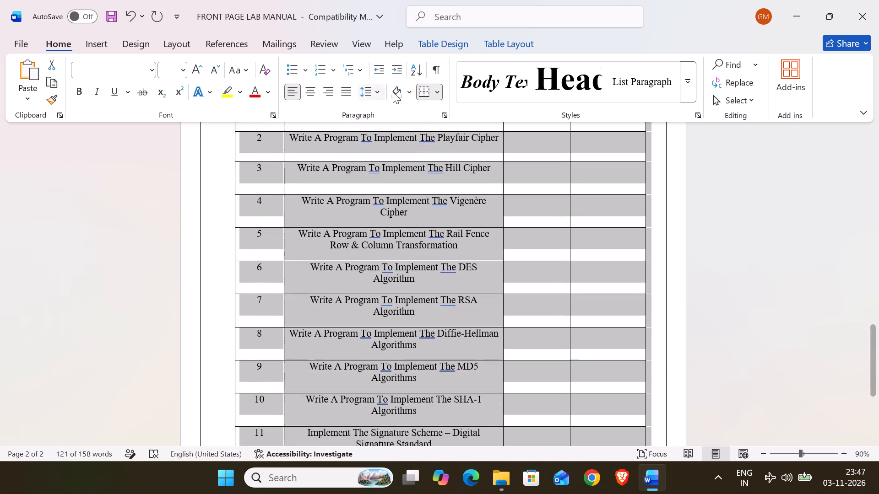
Turn off the bottom border of the selected index table.
left_click(433, 91)
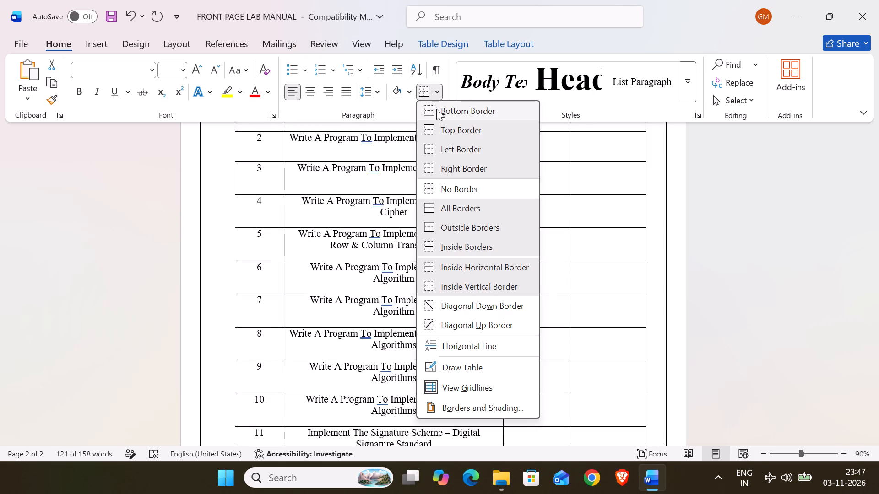
left_click(436, 109)
Reduce the height of the index table's header row so it closely fits its headings.
scroll(430, 193, "up", 1)
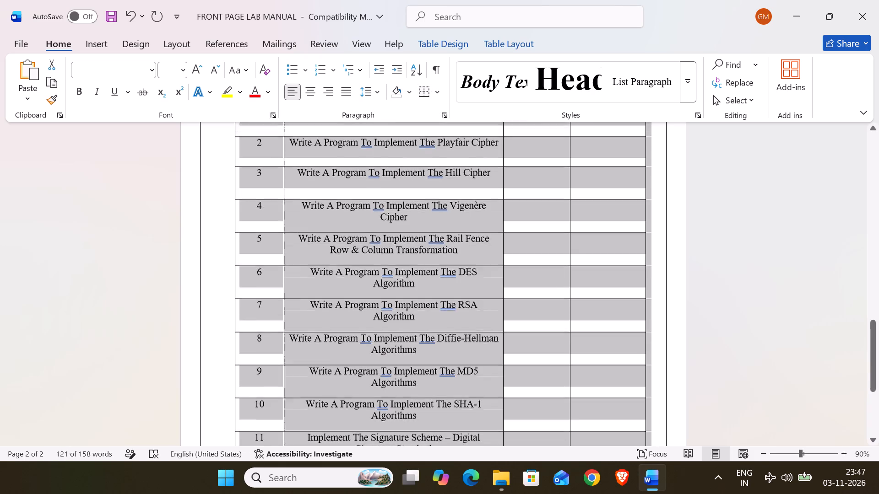
scroll(430, 193, "up", 2)
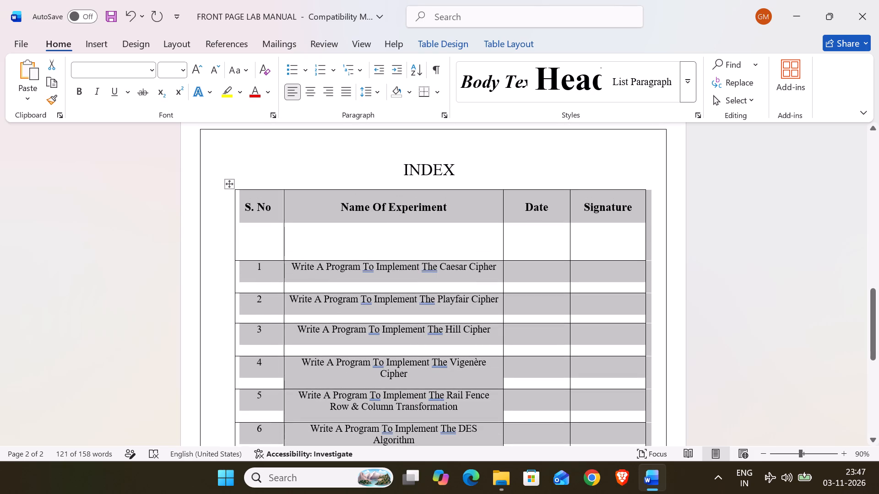
left_click(360, 249)
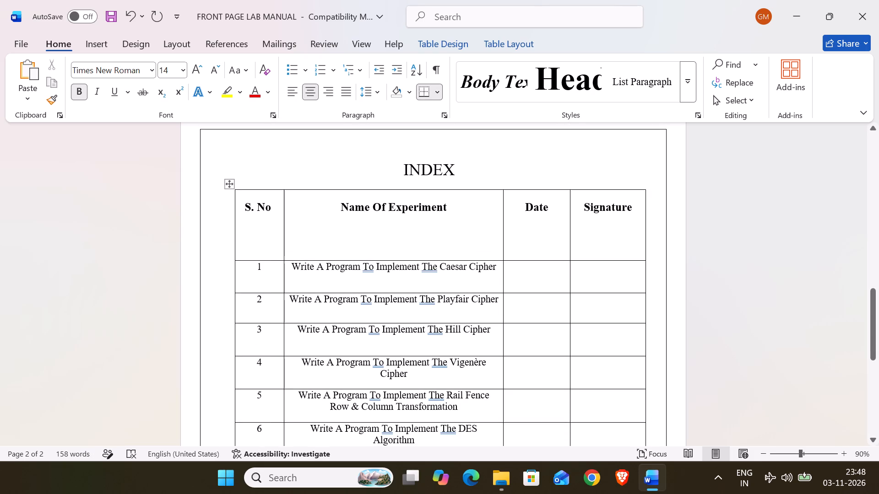
left_click(373, 247)
left_click(463, 210)
key("Down")
key("Up")
left_click_drag(487, 261, 485, 255)
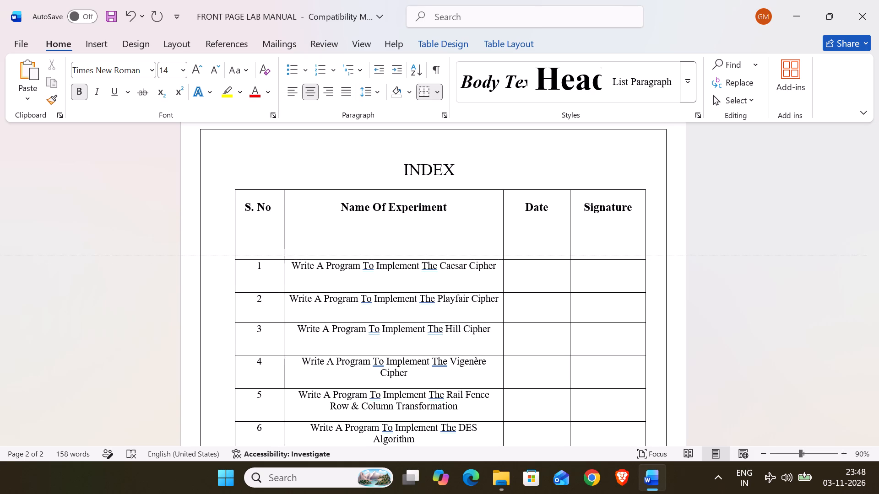
left_click_drag(485, 255, 467, 181)
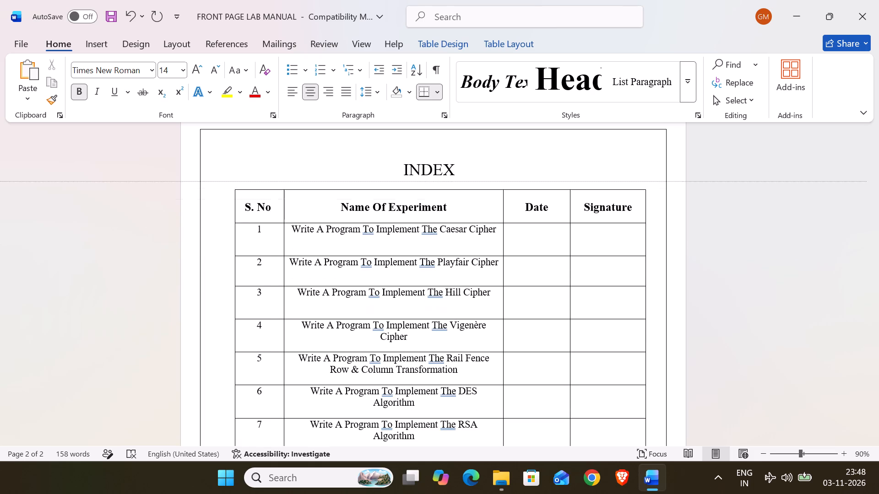
left_click_drag(467, 181, 452, 226)
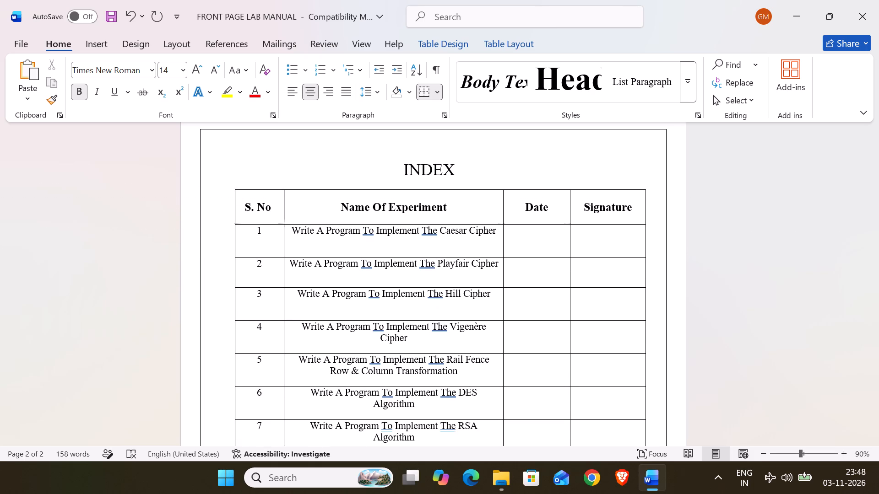
Increase the font size of the index table's header row to 16, keeping it bold.
left_click_drag(640, 205, 627, 206)
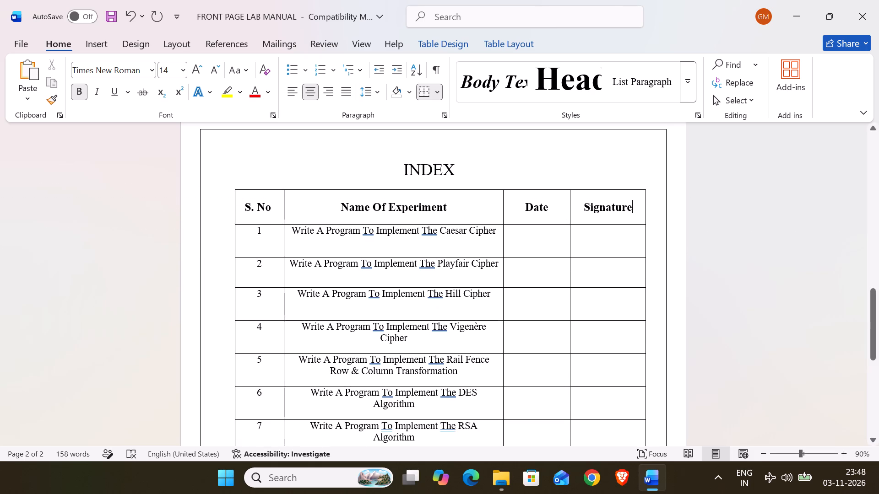
left_click_drag(627, 206, 231, 214)
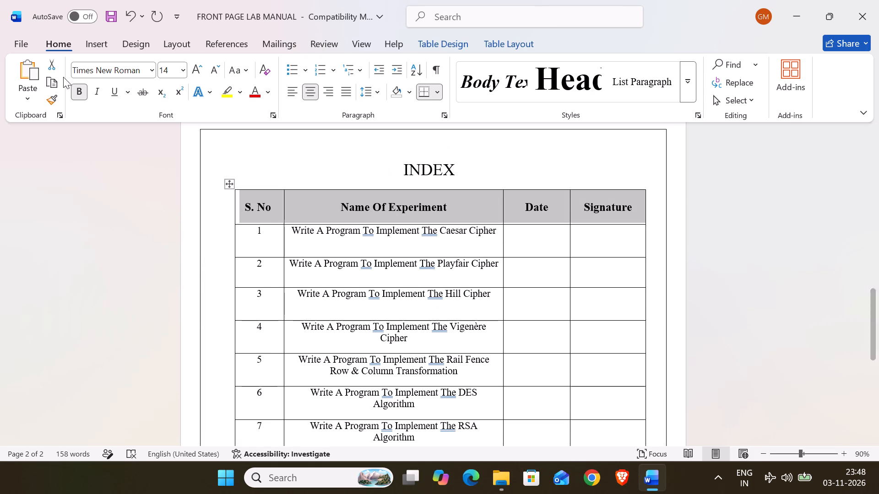
left_click(77, 93)
left_click(77, 93)
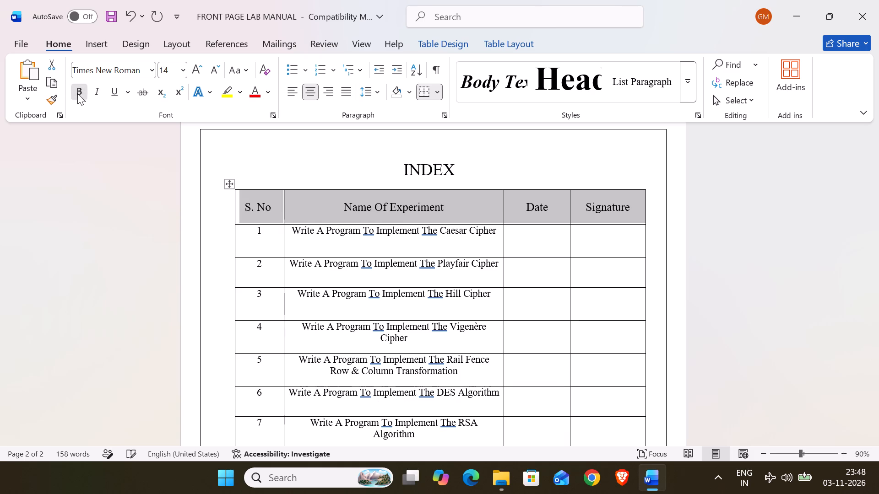
left_click(196, 65)
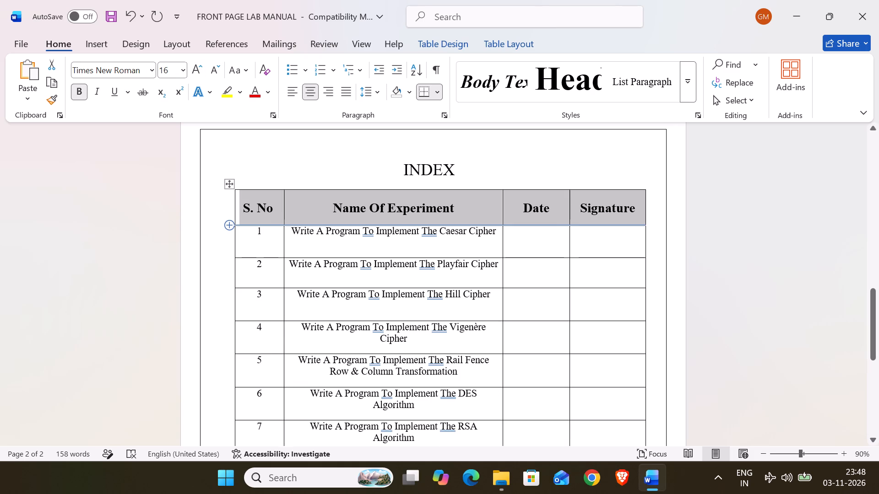
Increase the font size of the INDEX heading above the table to 22.
left_click(463, 169)
left_click_drag(463, 169, 401, 172)
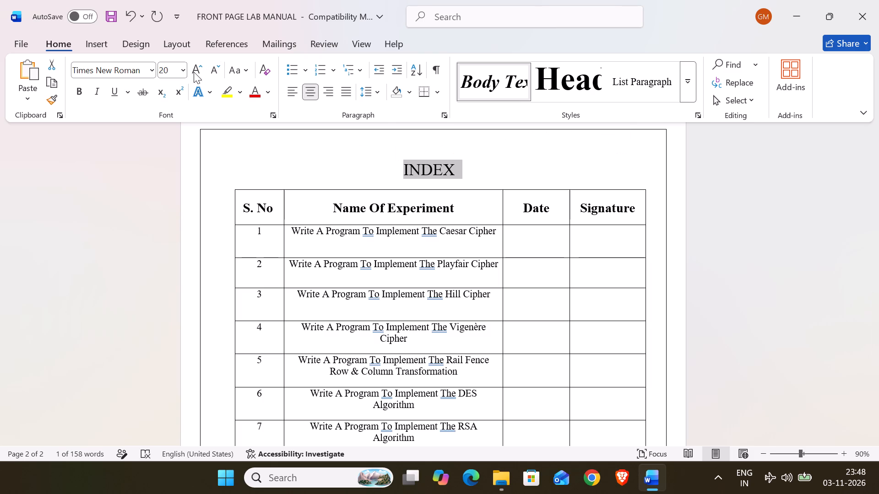
left_click(198, 69)
left_click(746, 256)
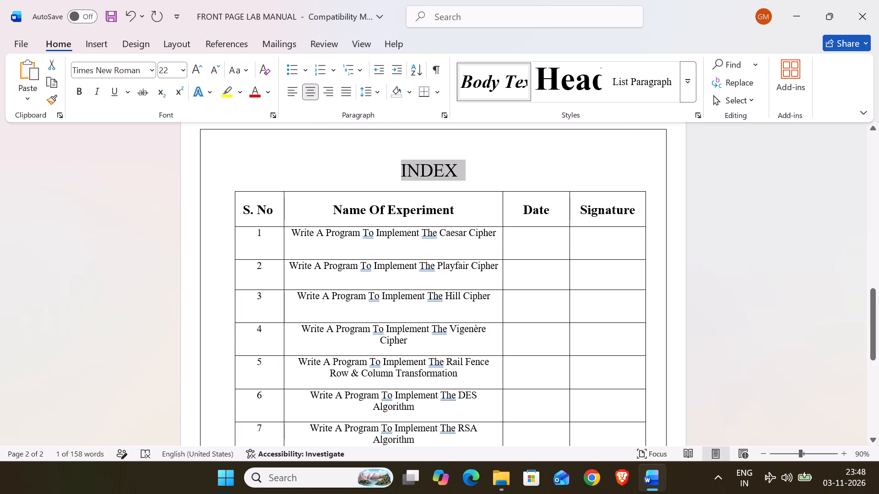
Review the index table's layout down to its last row.
scroll(746, 256, "up", 1)
scroll(746, 256, "down", 3)
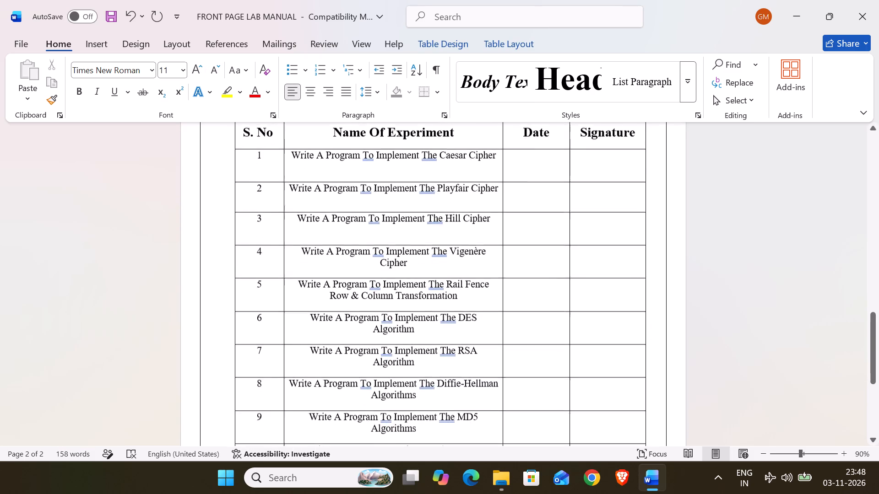
scroll(746, 256, "down", 5)
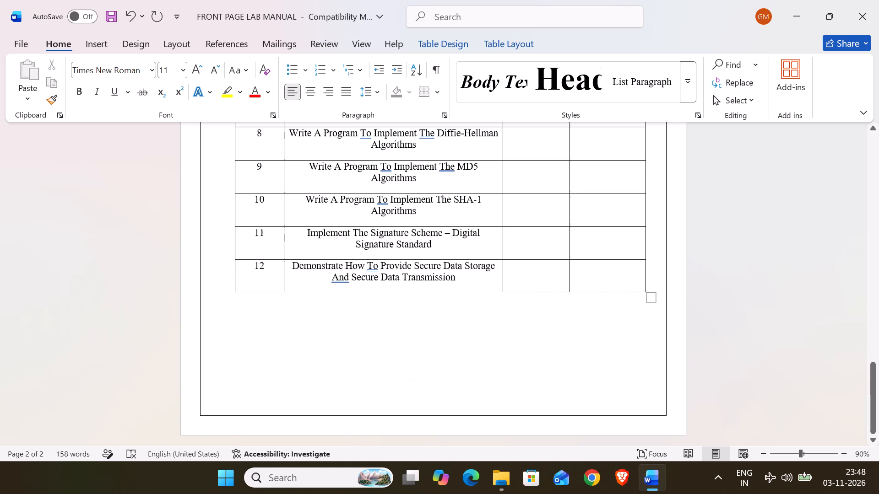
Add the missing bottom border beneath row 12, the last row of the index table.
scroll(746, 256, "down", 1)
scroll(521, 383, "up", 1)
left_click(482, 316)
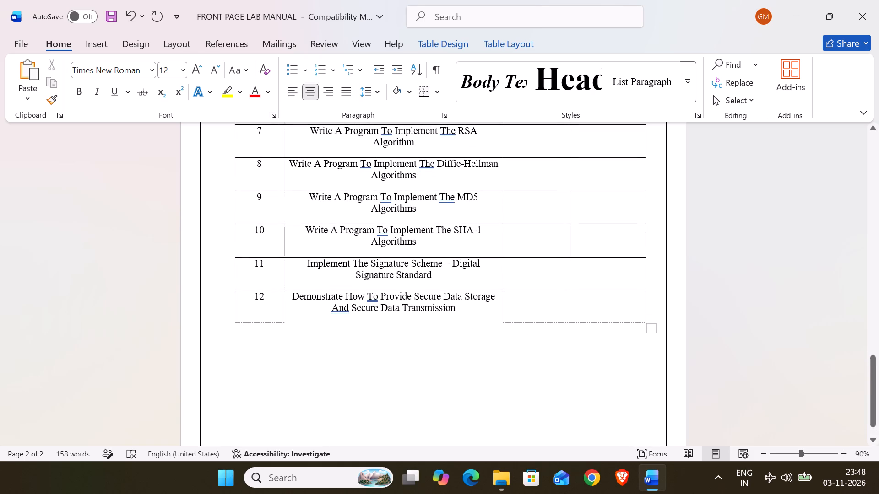
left_click_drag(261, 305, 606, 291)
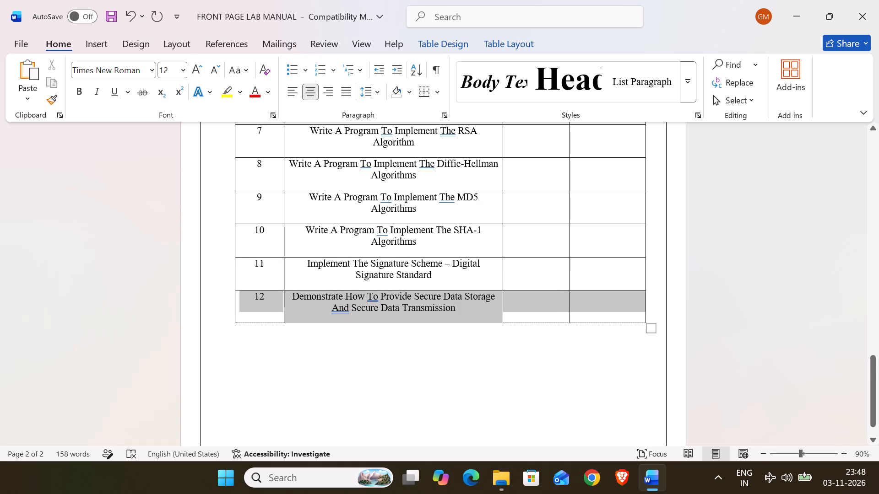
left_click(427, 94)
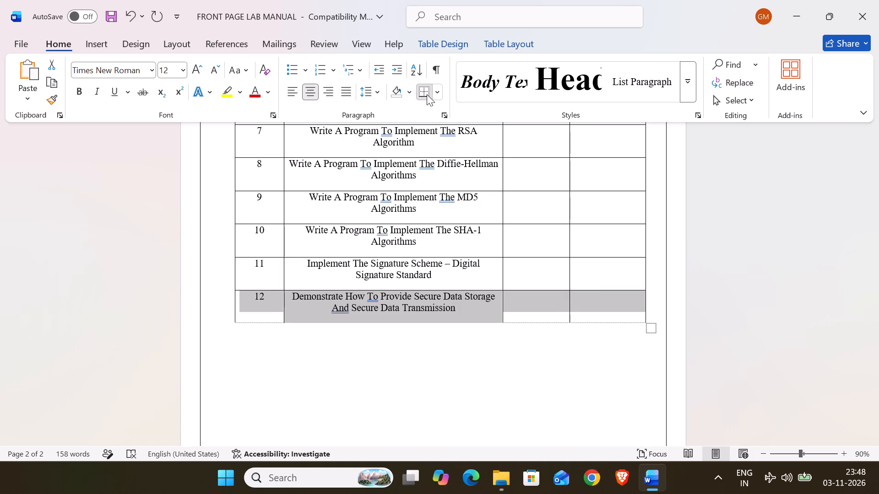
left_click(45, 298)
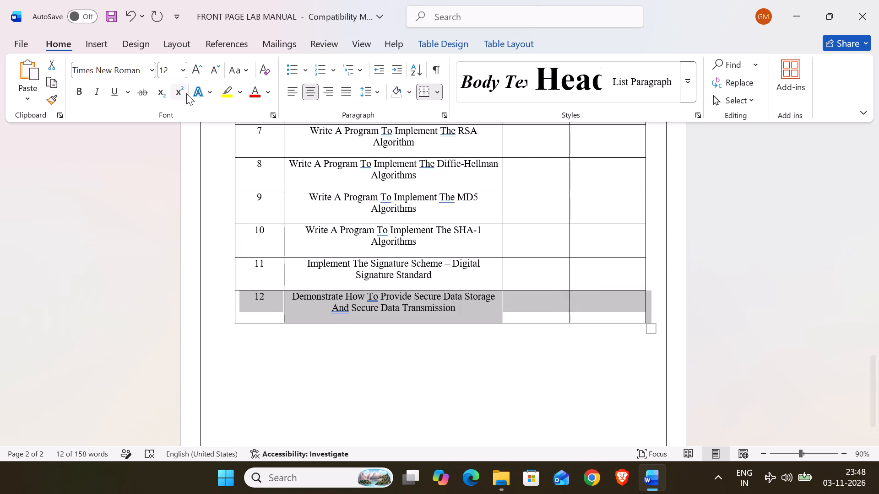
Turn off the display of table gridlines for the whole index table.
left_click(650, 328)
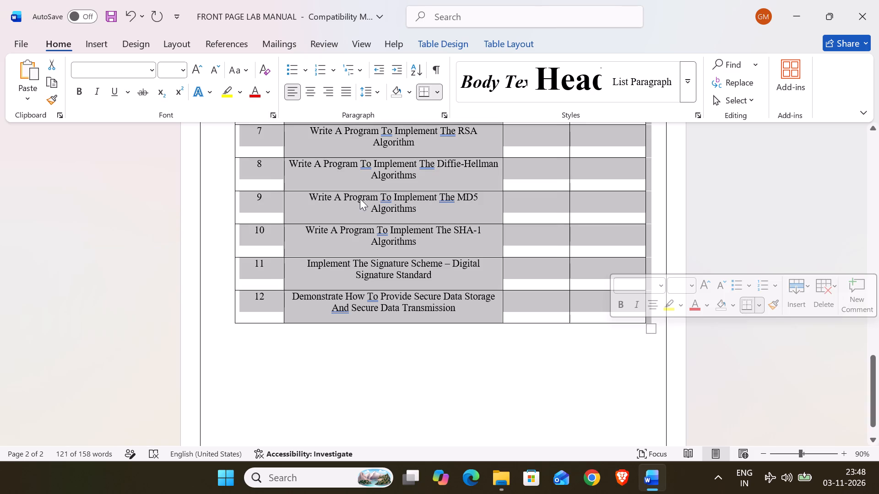
left_click(434, 91)
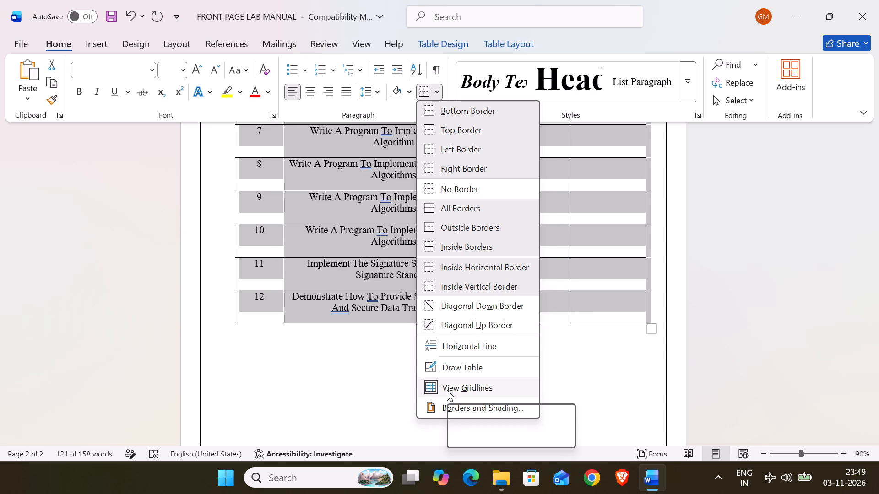
left_click(447, 390)
left_click(548, 353)
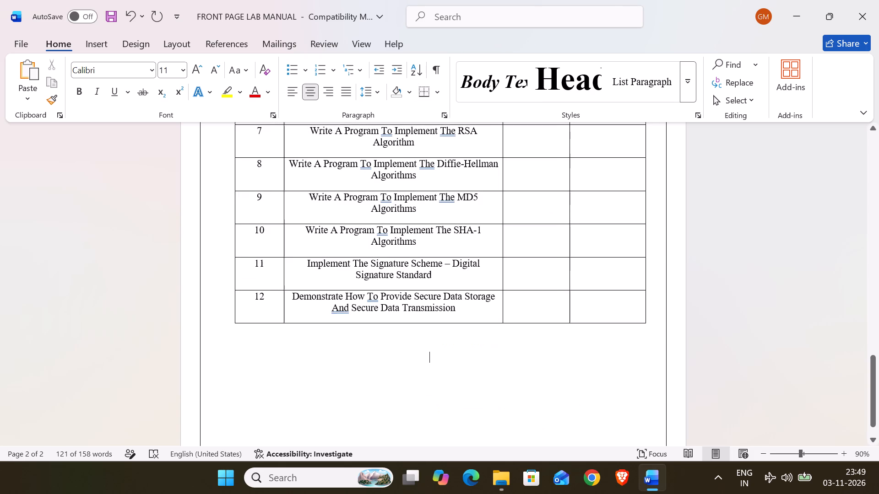
Check the overall layout of the front page and the index page together as two full pages.
scroll(548, 353, "up", 6)
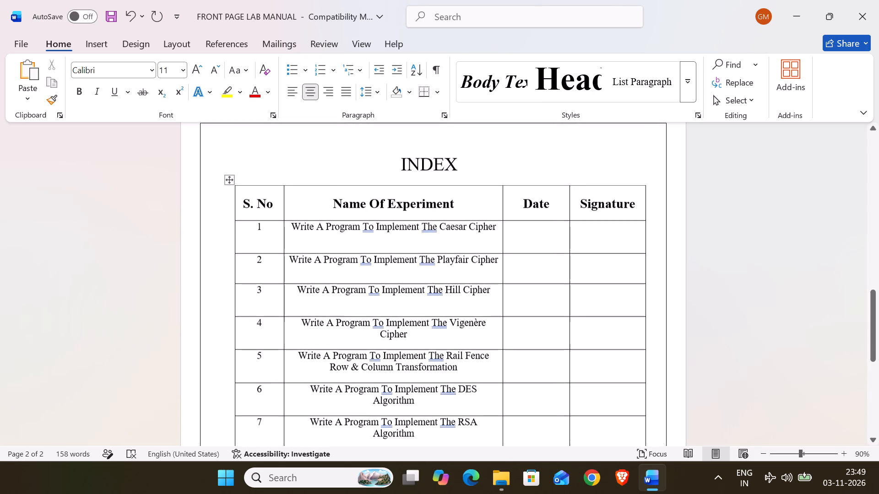
scroll(548, 353, "down", 8, "ctrl")
scroll(548, 353, "up", 5, "ctrl")
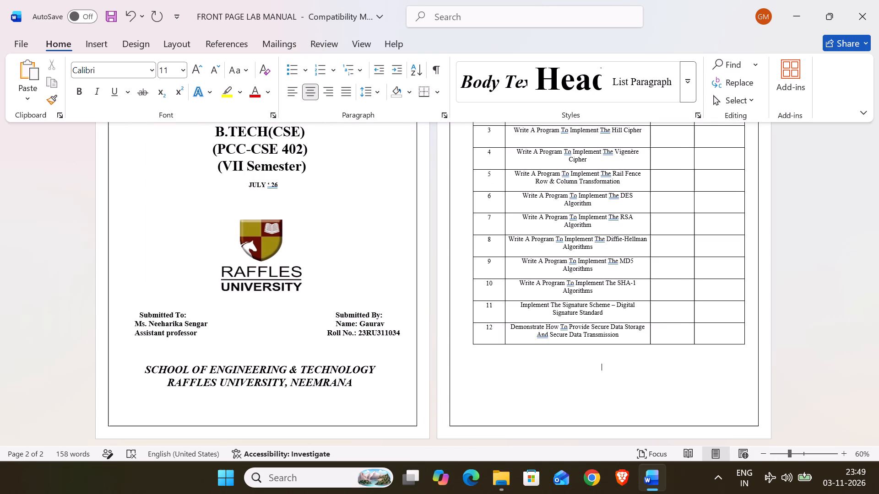
scroll(548, 353, "up", 4)
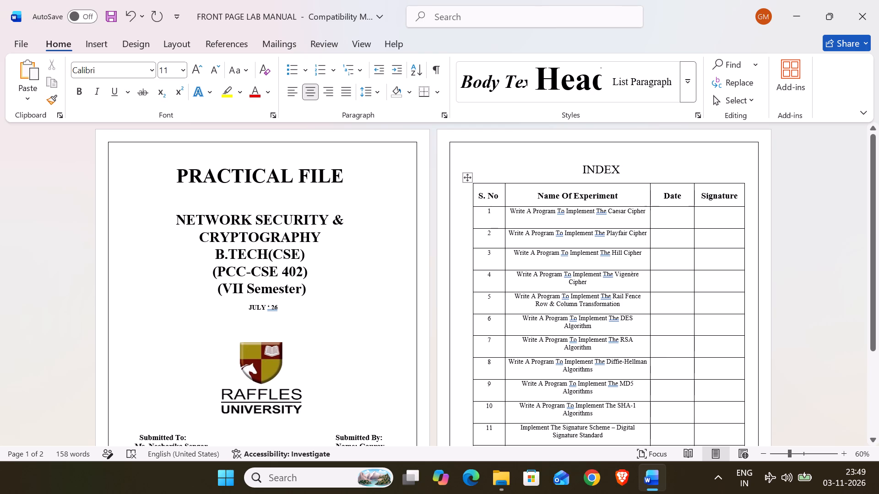
left_click(664, 142)
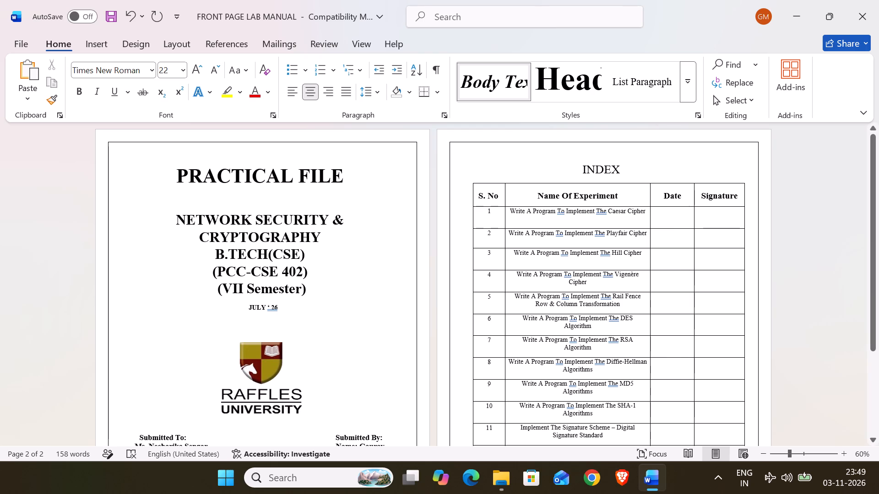
left_click(360, 39)
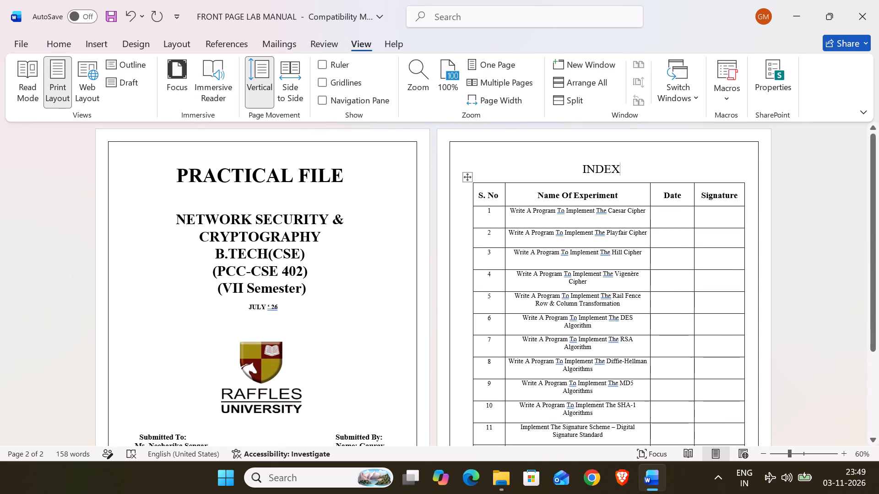
scroll(338, 286, "up", 5, "ctrl")
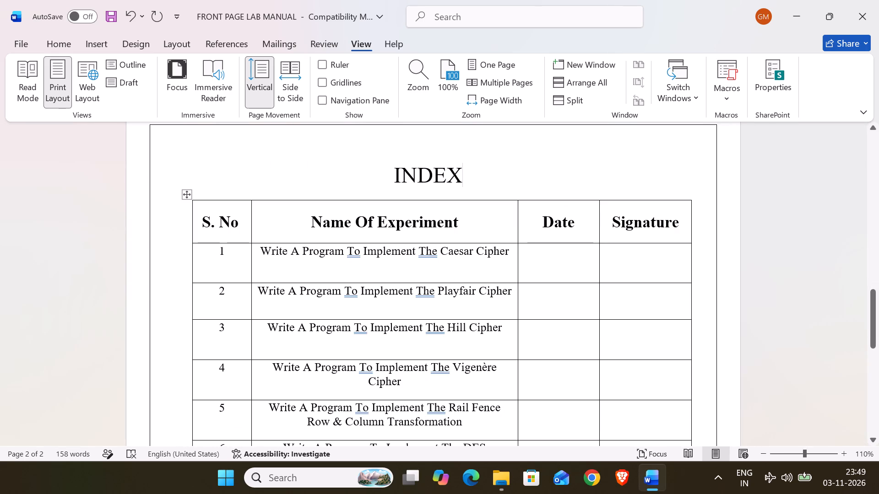
scroll(338, 286, "down", 8, "ctrl")
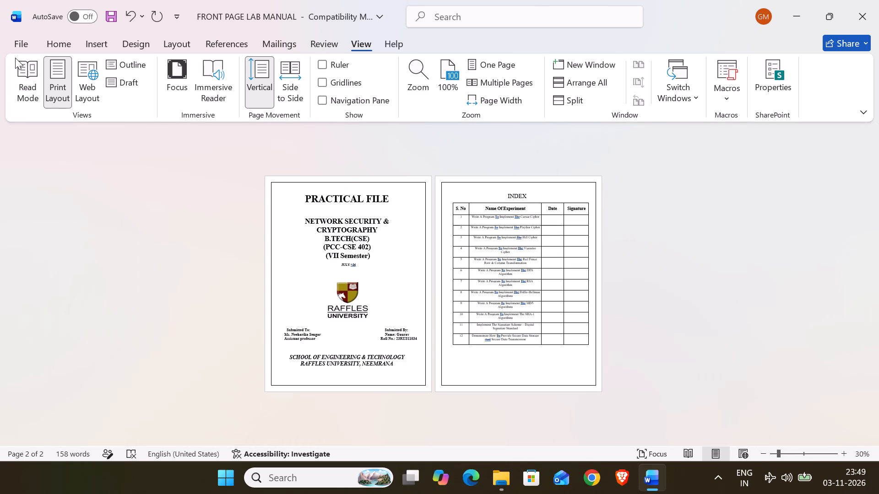
Start exporting the document as PDF and choose the D: drive folder Study > 7th sem > Network Security and Cryptograpy > lab.
left_click(25, 42)
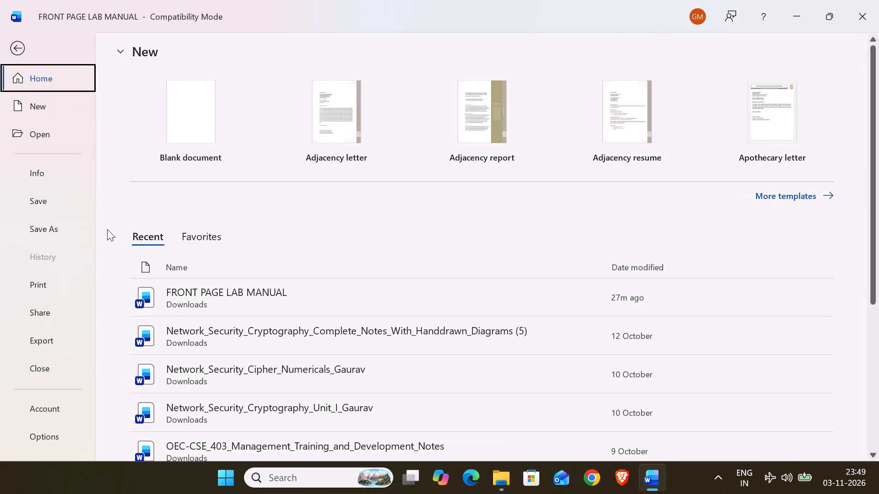
left_click(39, 340)
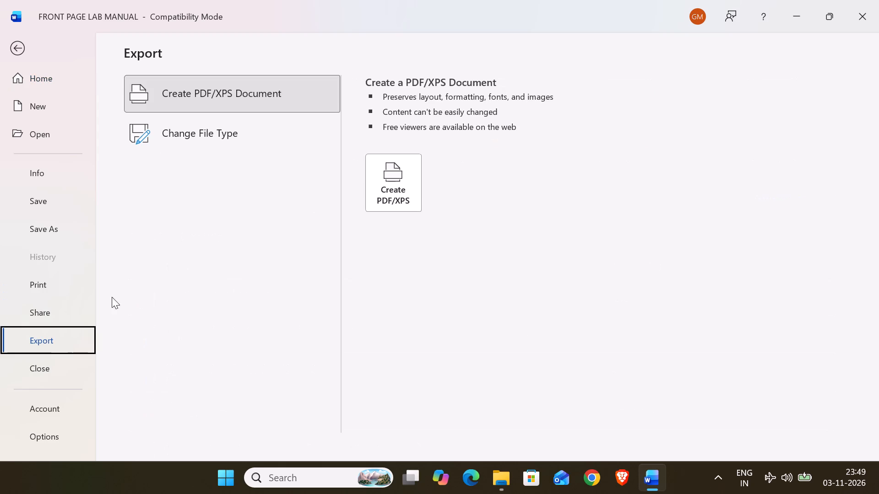
left_click(385, 174)
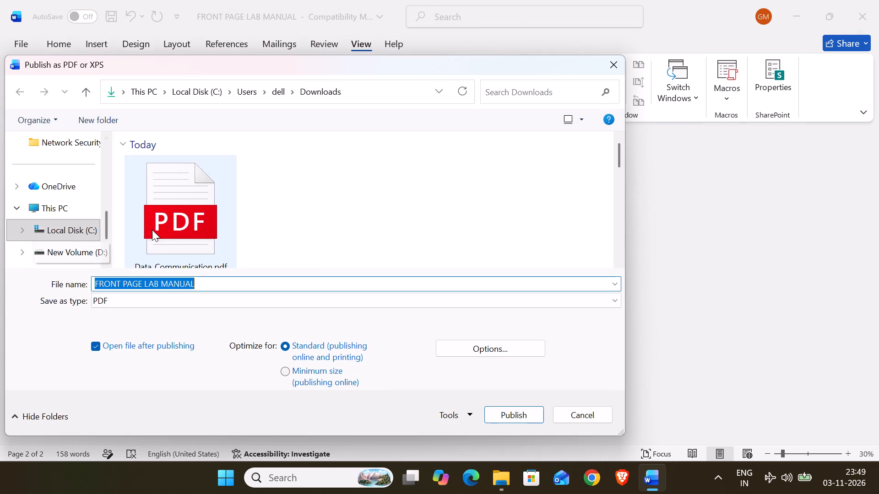
scroll(60, 242, "down", 1)
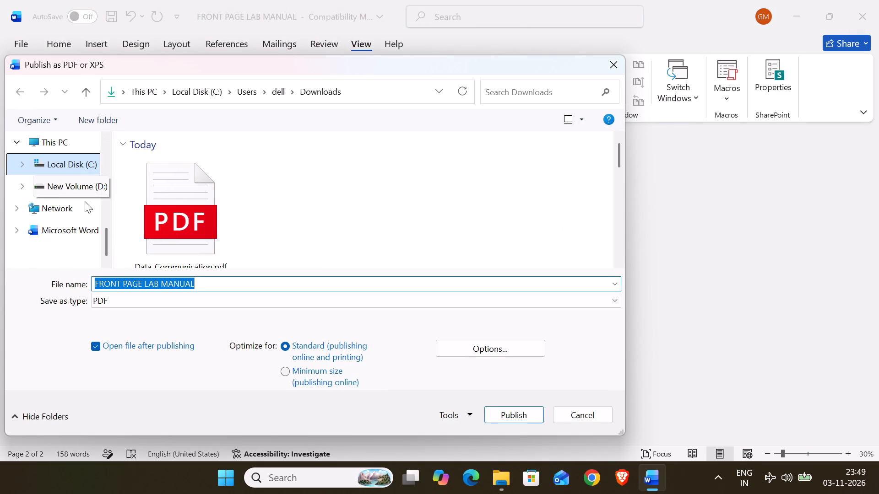
left_click(85, 194)
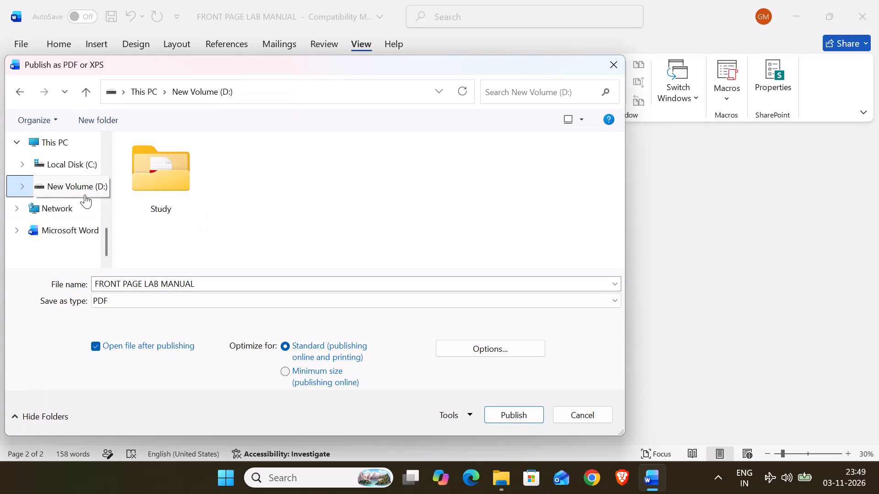
left_click(160, 180)
key("Return")
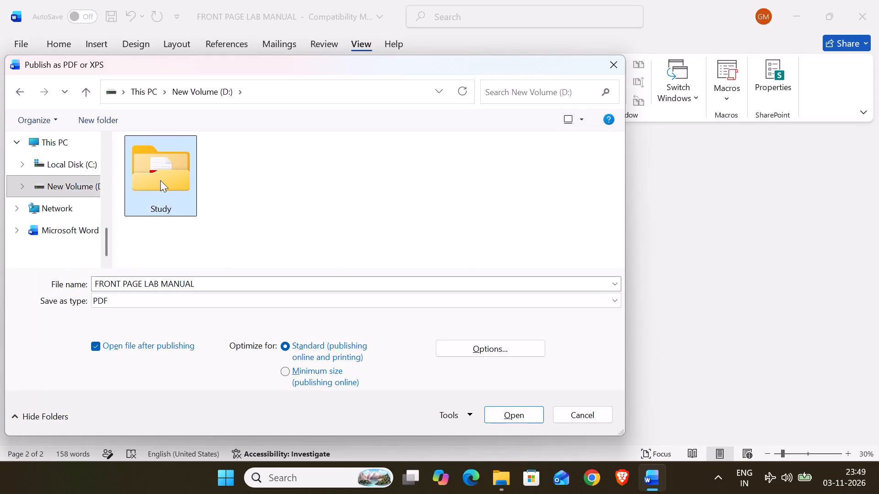
key("Down")
key("Down")
key("Down")
key("Return")
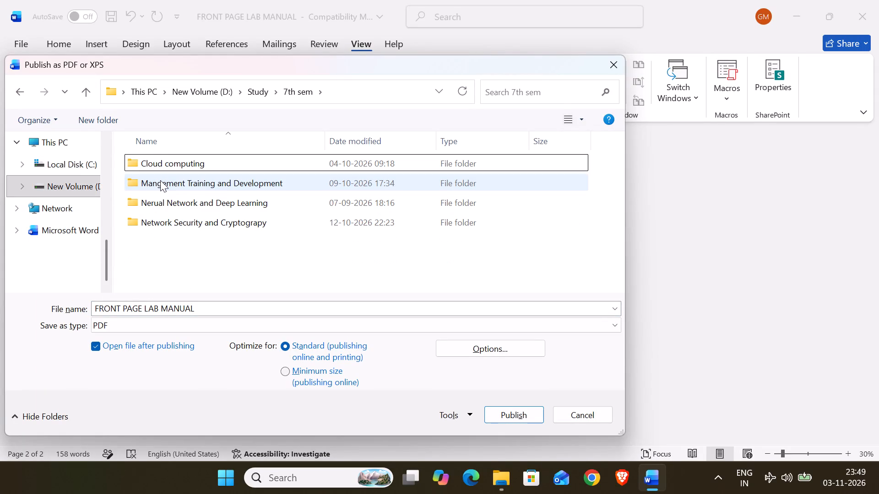
key("Down")
key("Down")
key("Down")
key("Return")
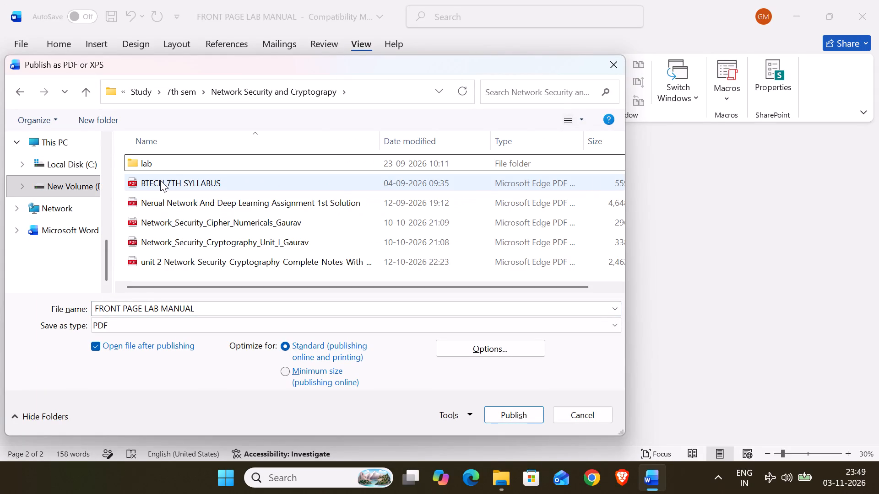
left_click(184, 168)
key("Return")
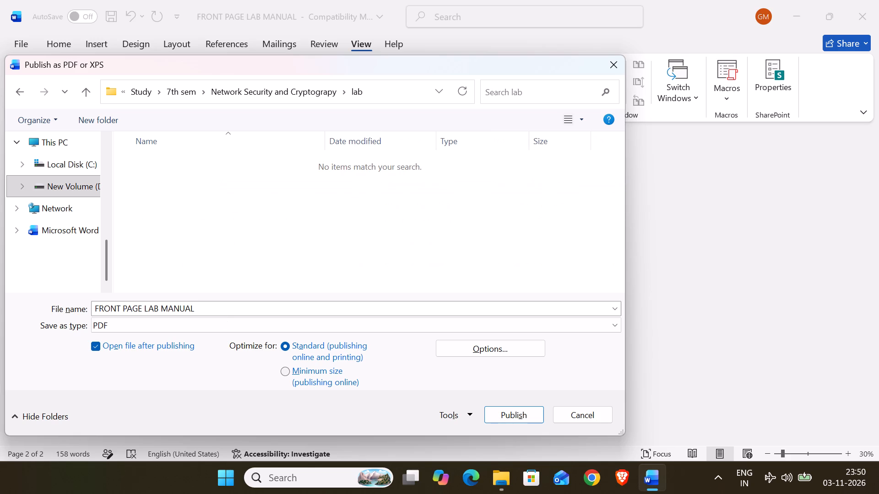
Append the student's first name in parentheses to the file name FRONT PAGE LAB MANUAL and publish the PDF.
left_click(212, 309)
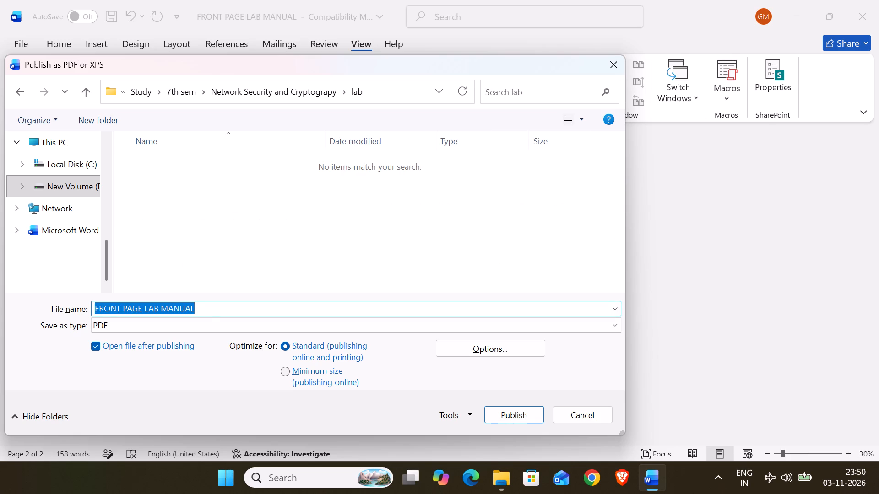
key("Right")
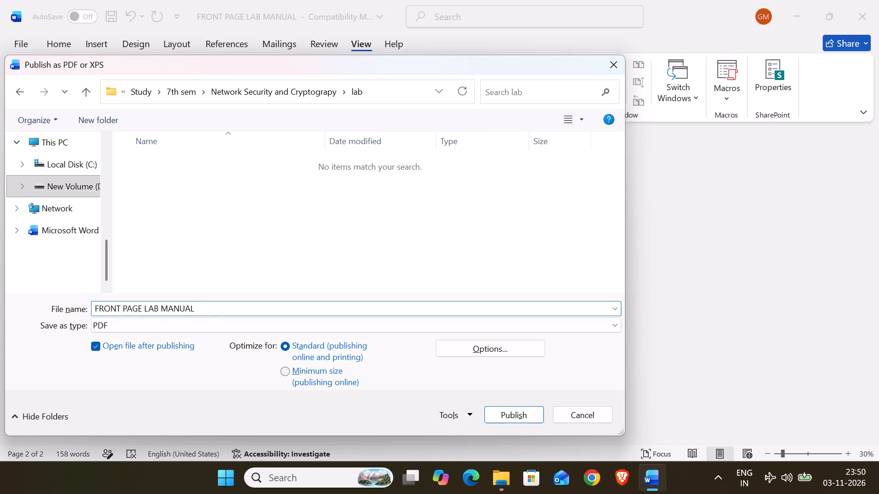
key("shift+parenright")
key("shift+BackSpace")
key("shift+parenleft")
type("Gaurav")
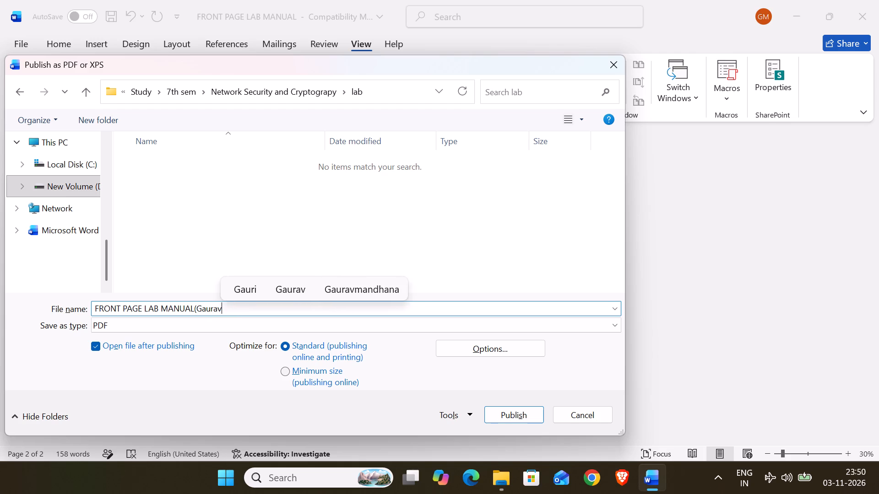
key("shift+parenright")
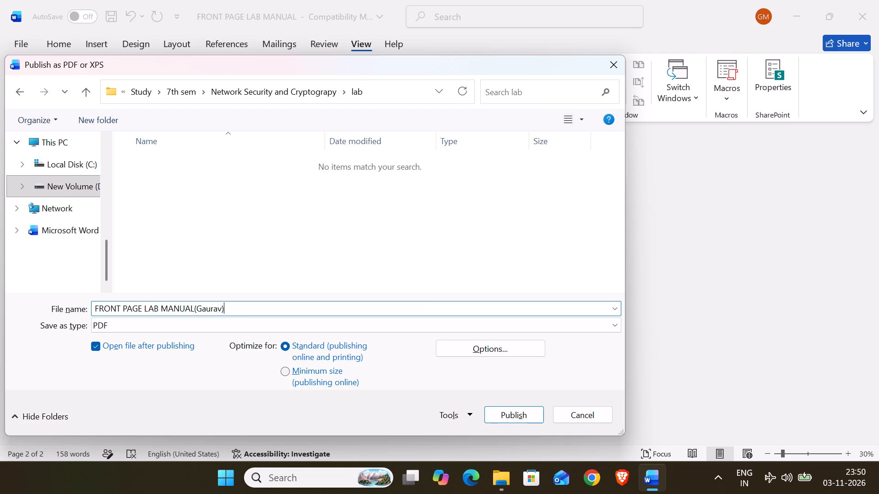
key("Return")
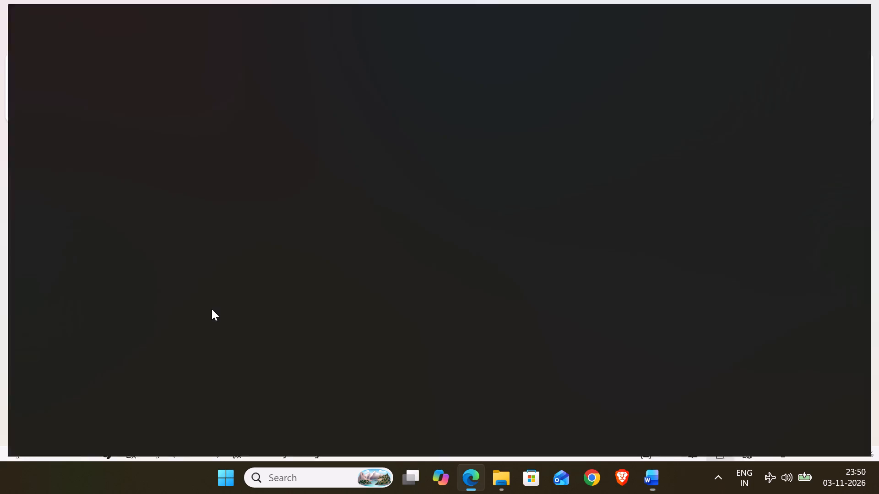
Check the exported PDF's front page and experiment index page from start to end, and close the PDF viewer.
scroll(411, 331, "down", 2)
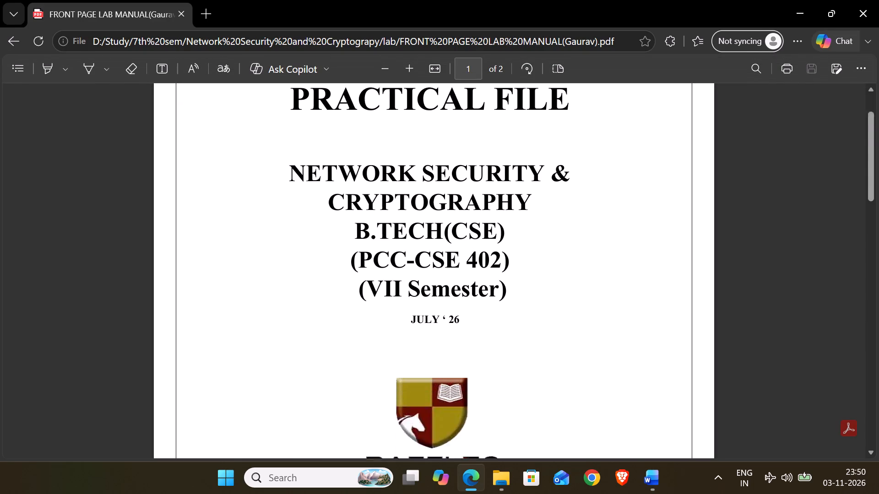
scroll(411, 331, "down", 3)
scroll(411, 331, "up", 2)
scroll(411, 331, "down", 1)
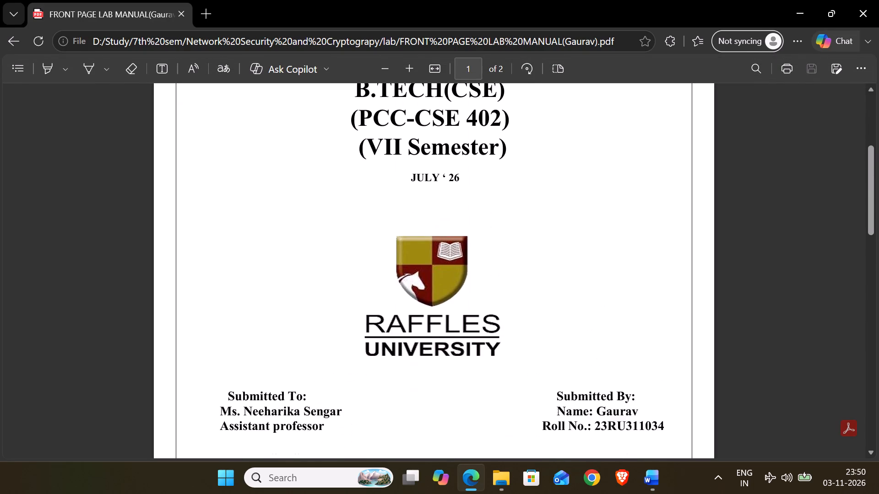
scroll(411, 331, "down", 2)
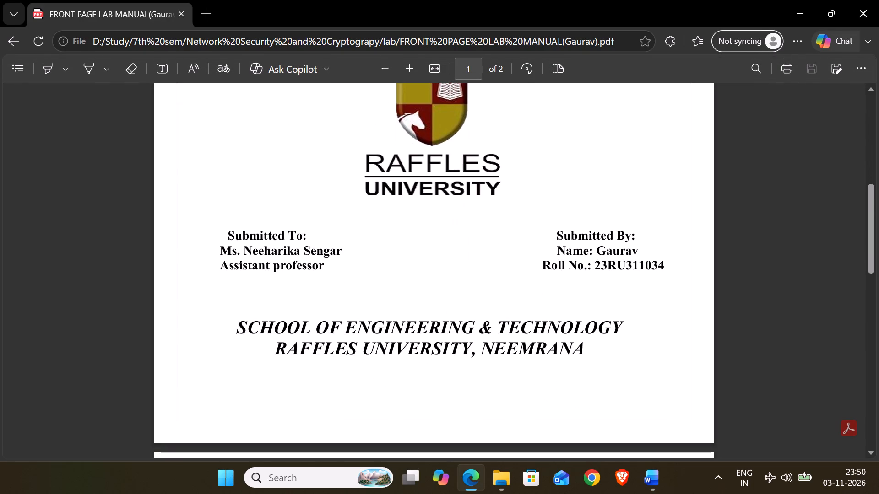
scroll(411, 331, "down", 6)
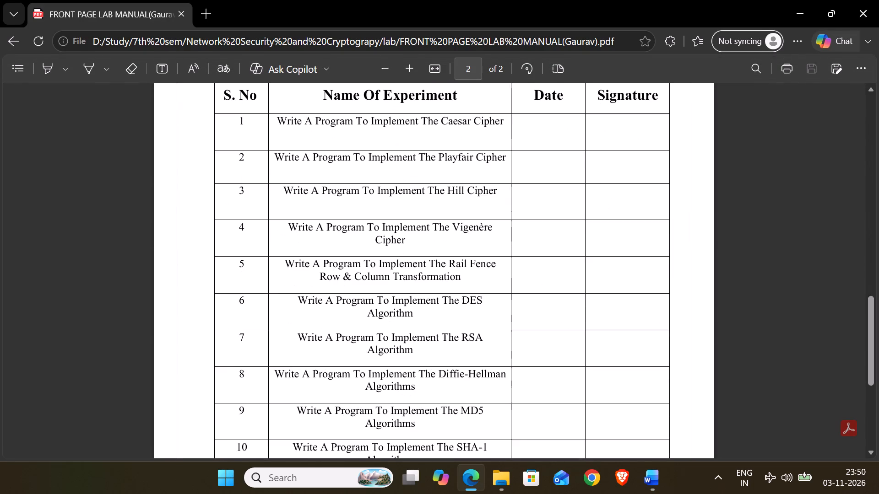
scroll(411, 331, "down", 3)
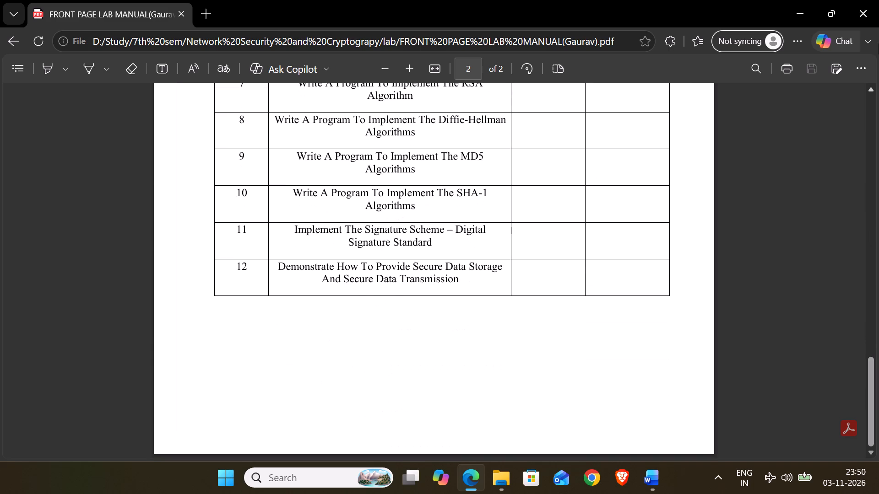
left_click(853, 0)
Replace the student's name under Submitted By on the front page with the other student's first name.
scroll(412, 366, "up", 2, "ctrl")
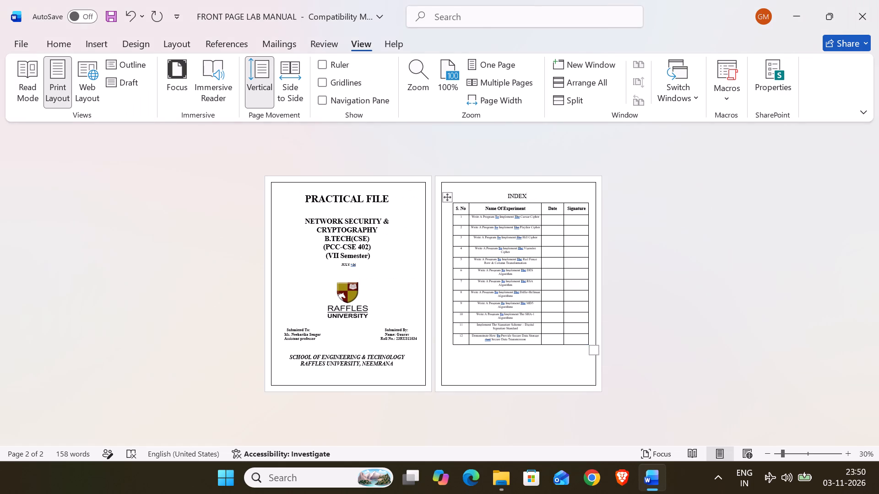
scroll(412, 366, "up", 5, "ctrl")
scroll(412, 366, "down", 2)
scroll(412, 366, "up", 4)
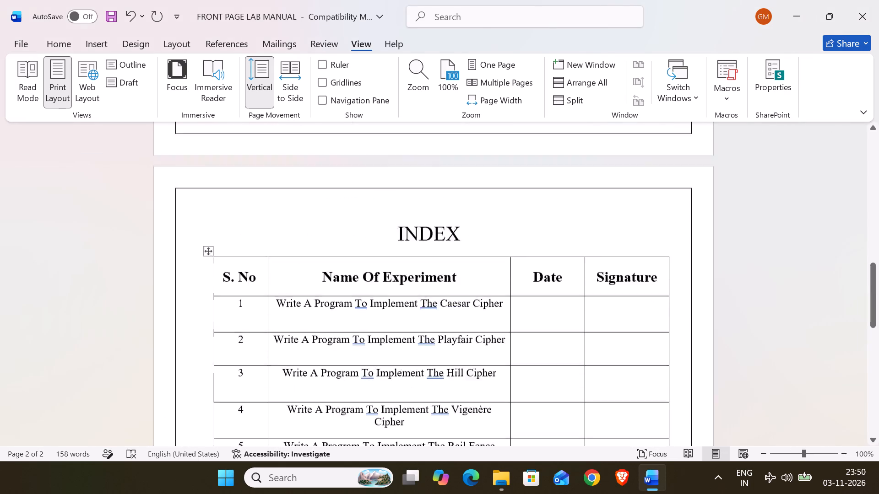
scroll(412, 366, "up", 3)
scroll(412, 366, "down", 1)
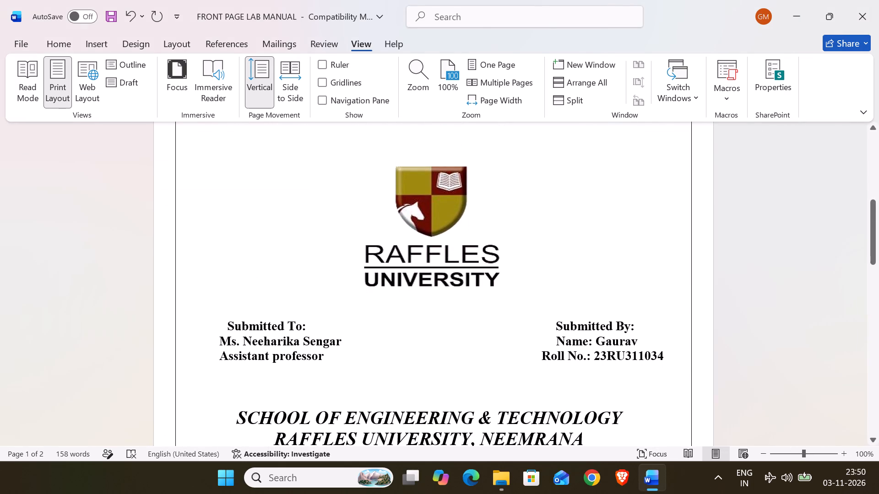
left_click(637, 340)
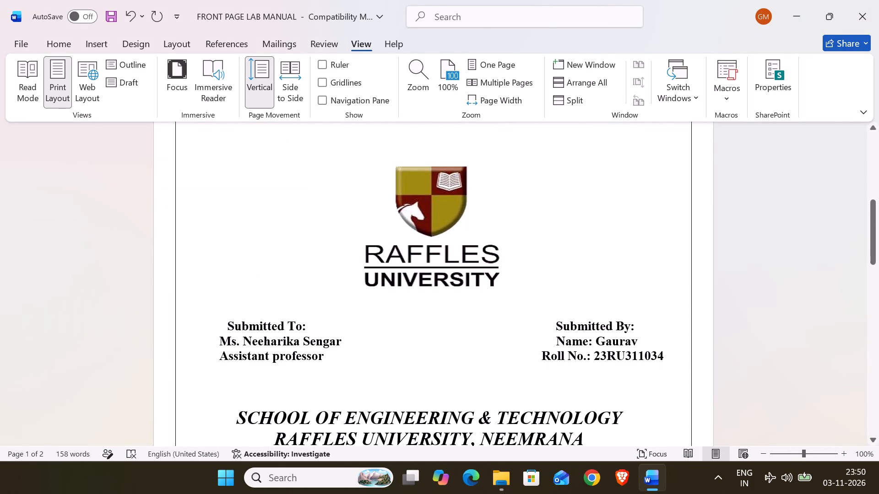
left_click(637, 340)
key("BackSpace")
key("BackSpace")
key("BackSpace")
key("BackSpace")
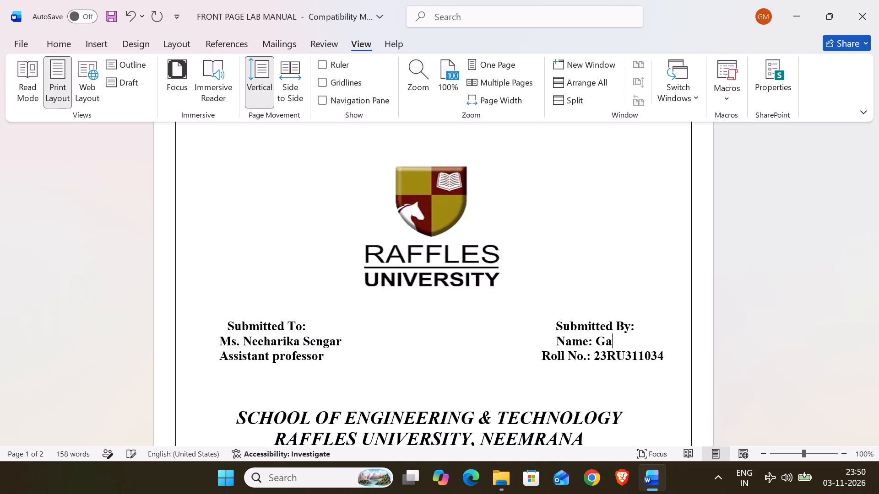
key("BackSpace")
key("BackSpace")
type("Bhavishaya")
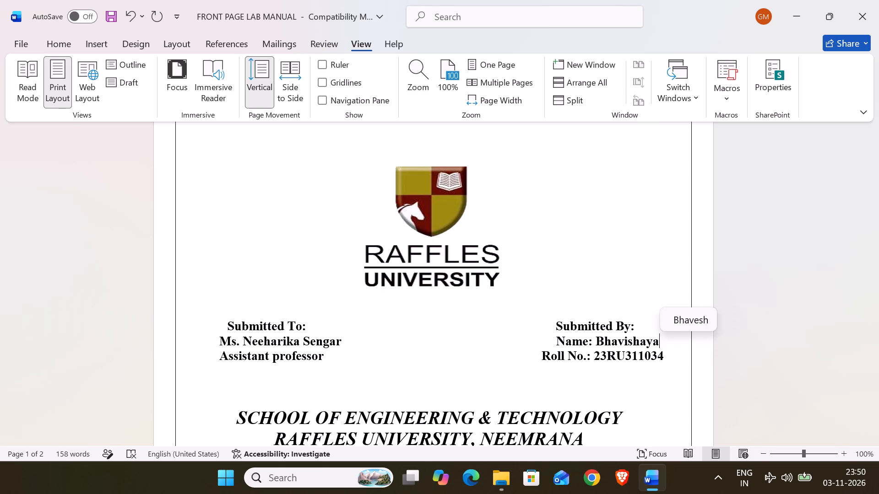
key("Left")
key("Left")
key("BackSpace")
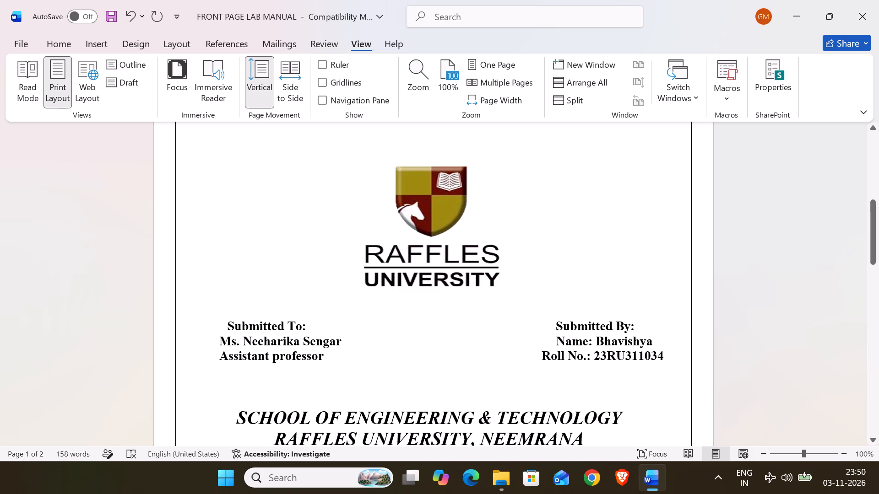
Change the last two digits of the roll number under Submitted By to 20.
left_click(669, 356)
key("BackSpace")
key("BackSpace")
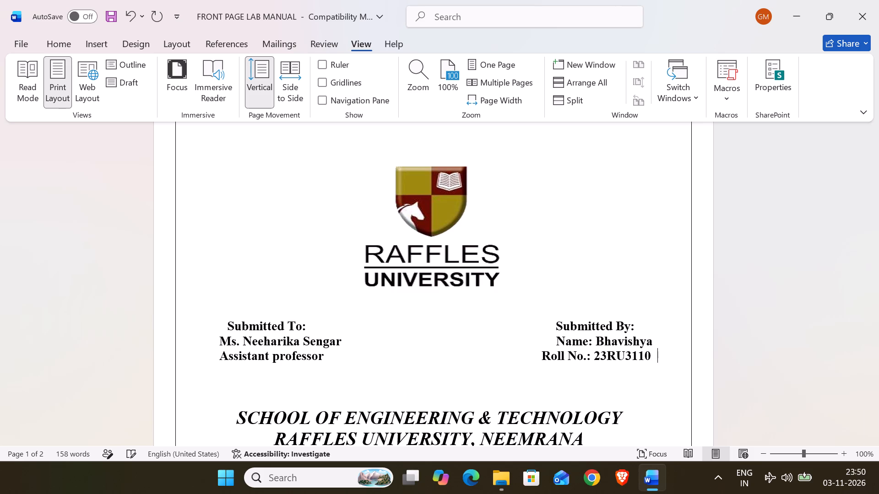
type("20")
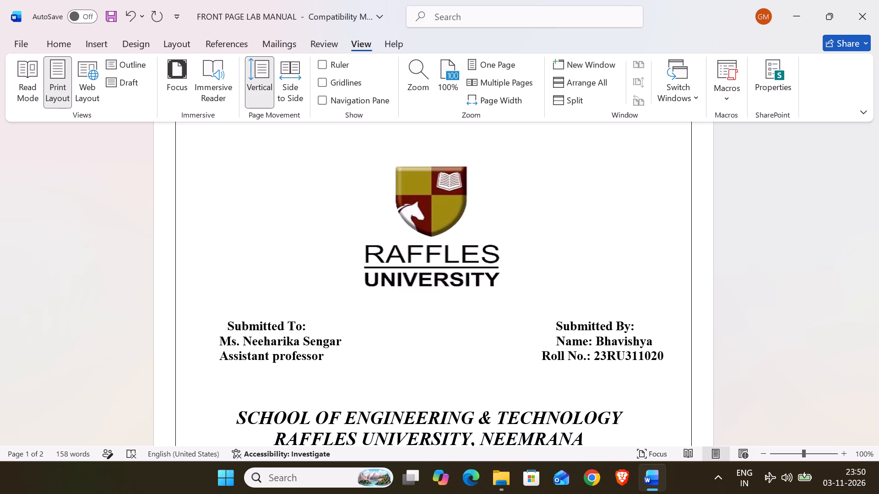
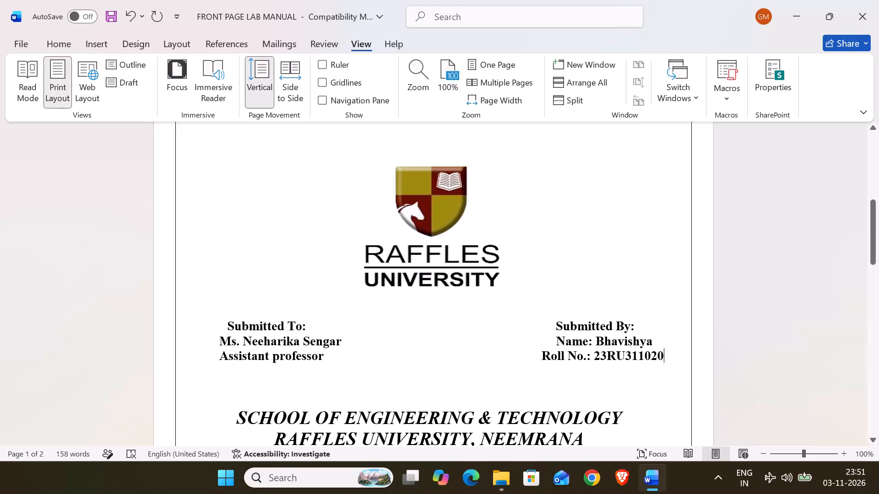
Remove one space before the Name line under Submitted By on the front page, keeping the heading's spacing.
left_click(547, 339)
key("BackSpace")
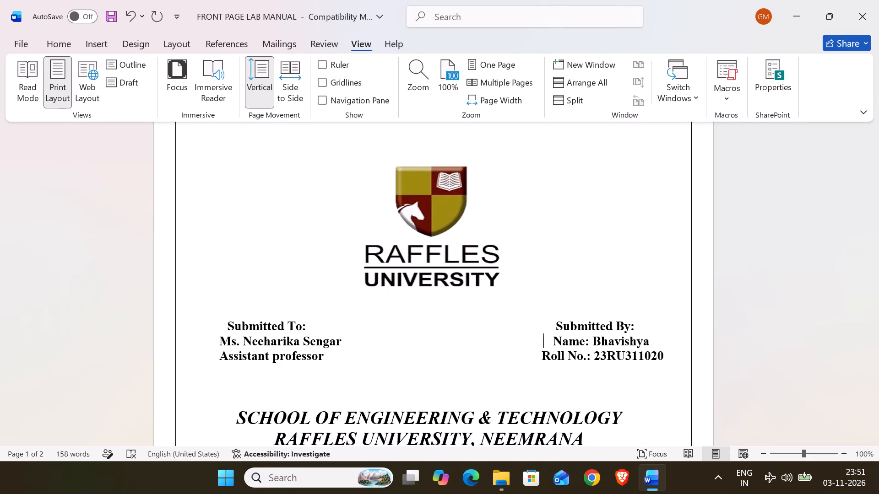
left_click(553, 326)
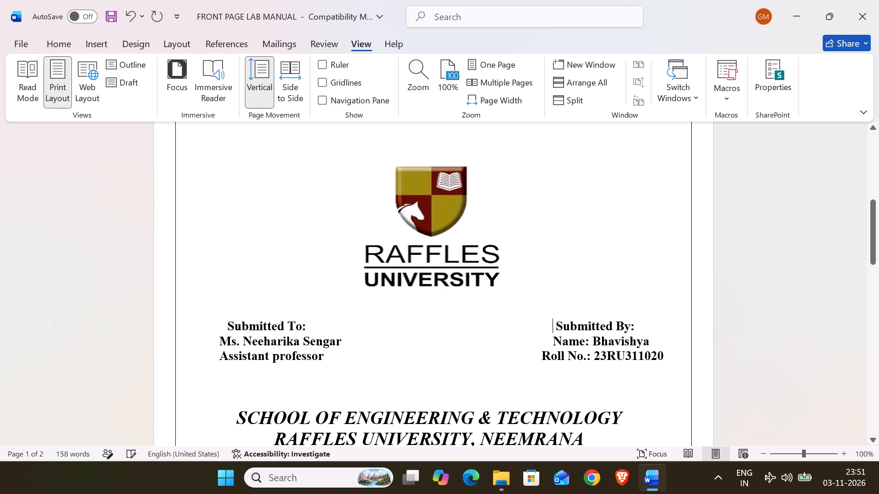
key("BackSpace")
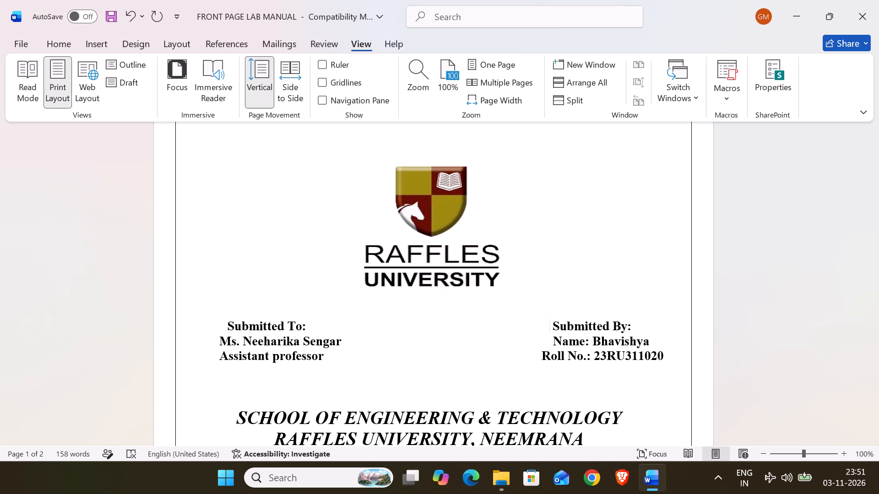
key("space")
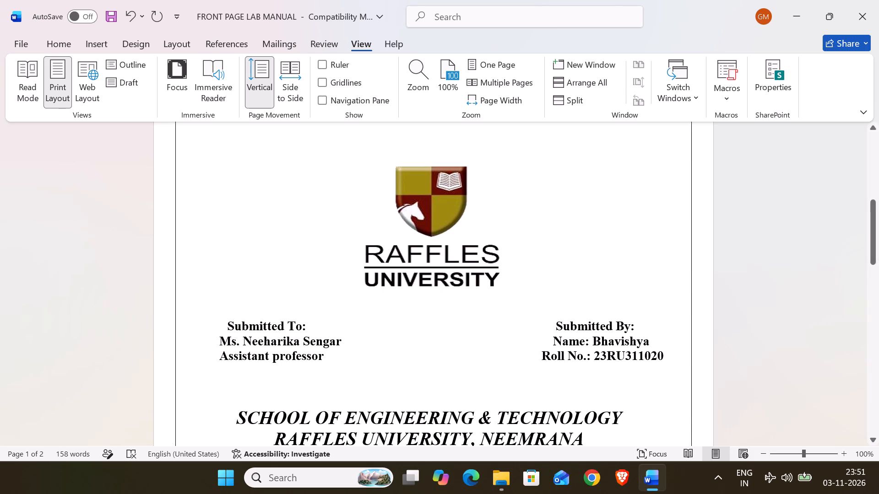
Start a PDF export of the document and set its destination to D:, Study, 7th sem, Network Security and Cryptograpy, lab.
scroll(412, 341, "down", 1)
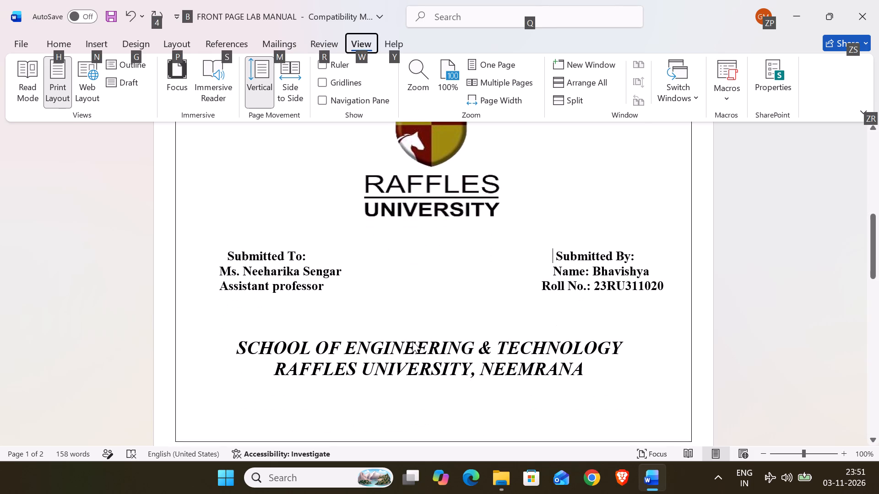
key("f")
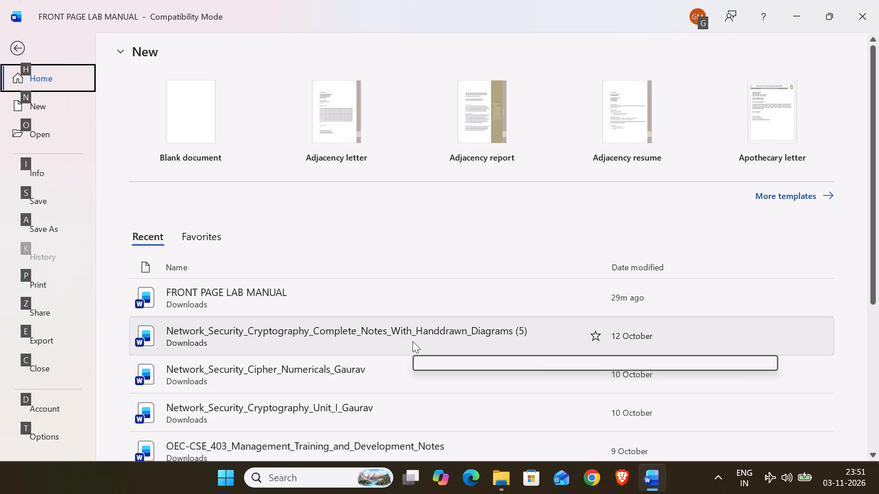
key("e")
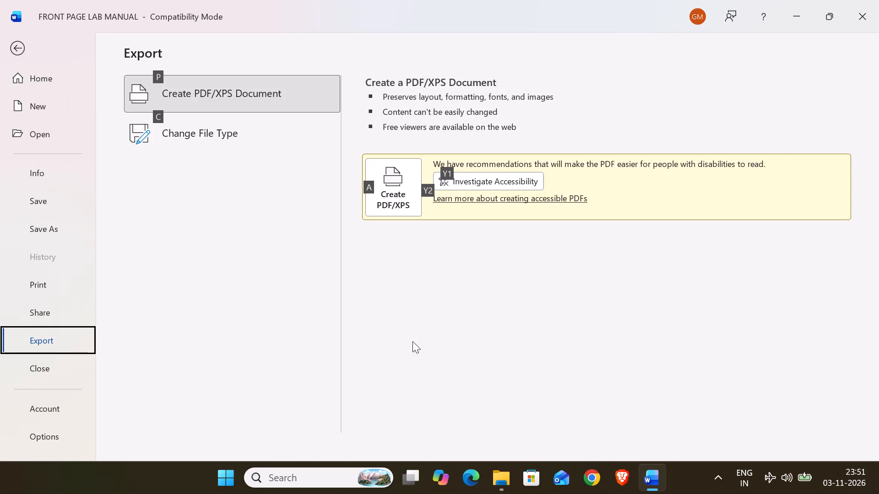
key("a")
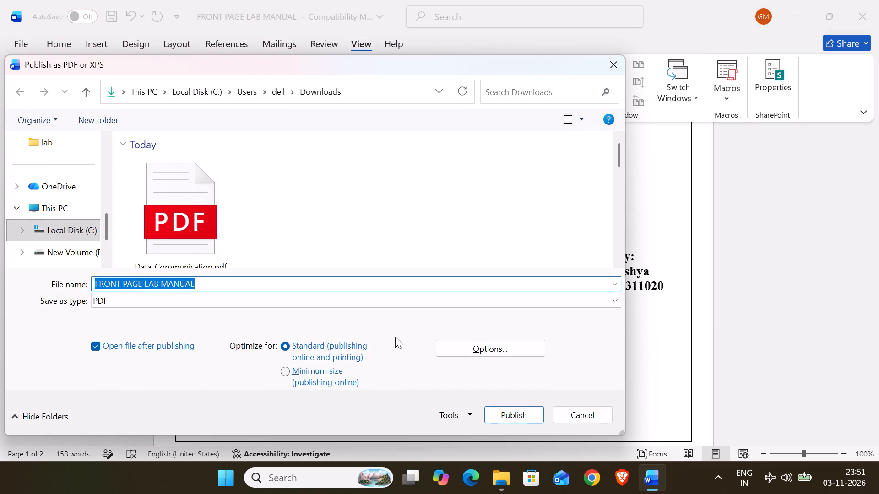
left_click(274, 281)
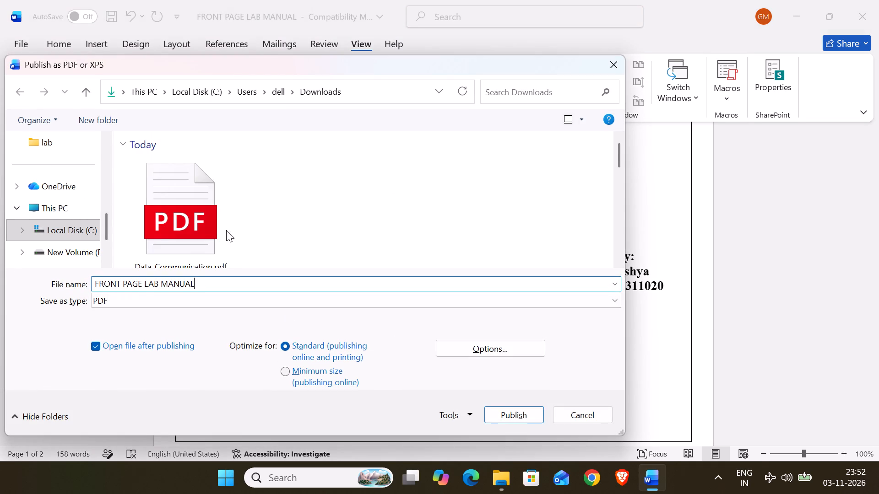
scroll(218, 203, "down", 1)
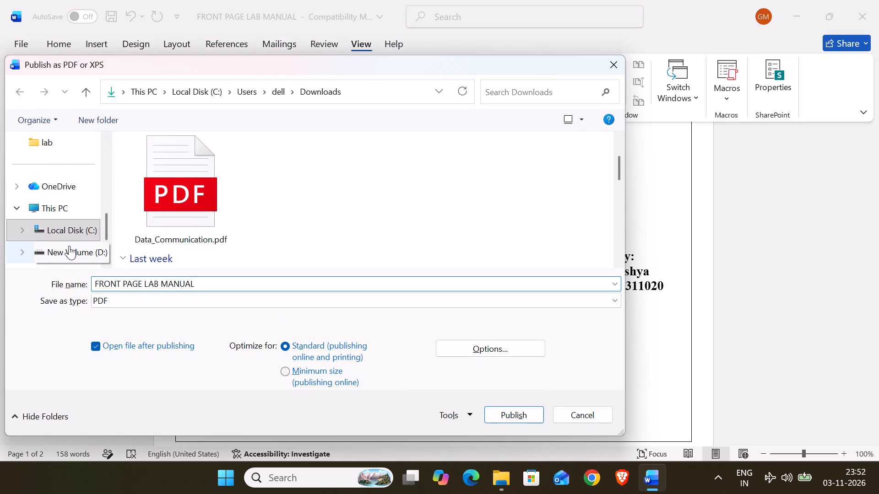
left_click(69, 246)
left_click(172, 175)
key("Return")
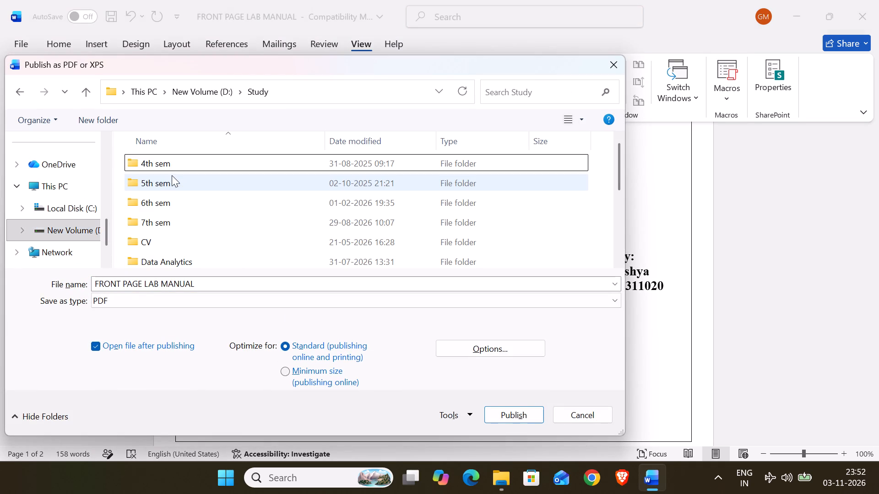
double_click(161, 228)
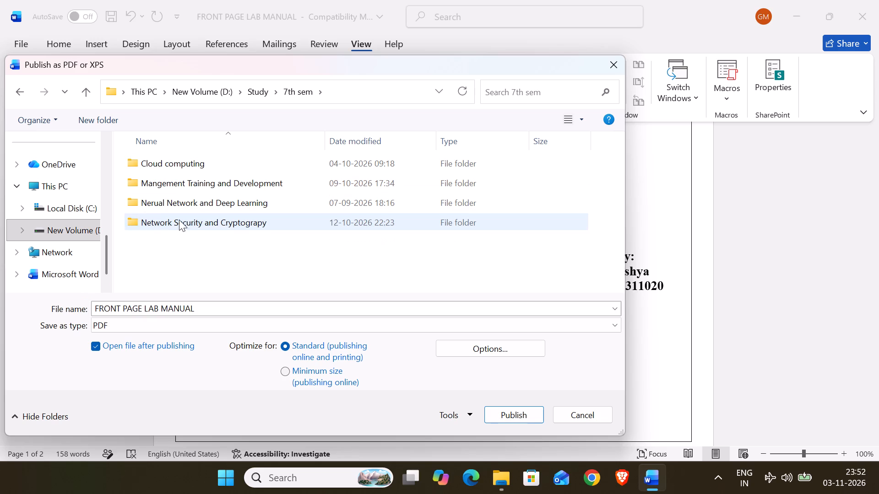
double_click(206, 226)
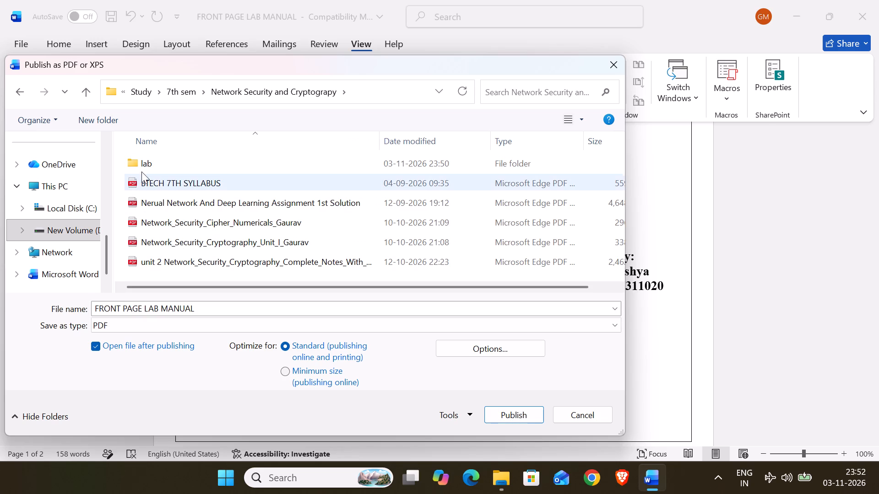
double_click(155, 161)
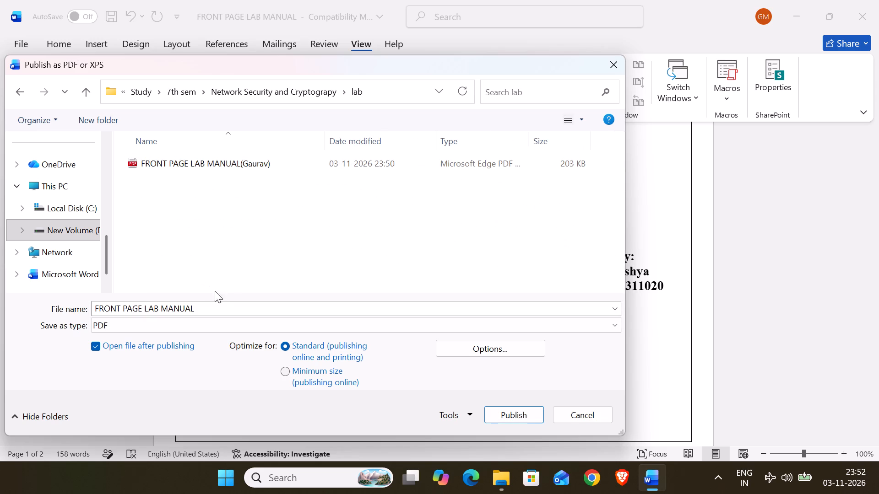
Append a space and the second student's first name in parentheses to the file name FRONT PAGE LAB MANUAL and publish the PDF.
left_click(215, 310)
left_click(215, 310)
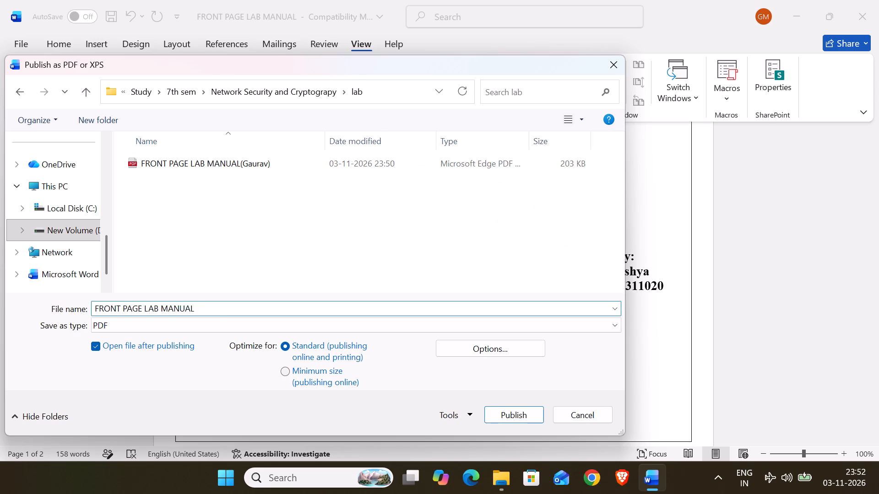
key("space")
key("shift+parenleft")
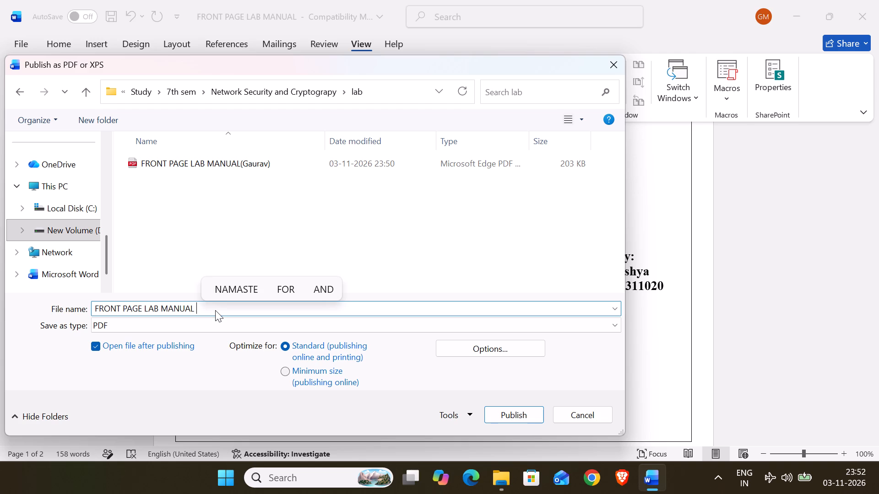
type("bhavishaya")
key("Left")
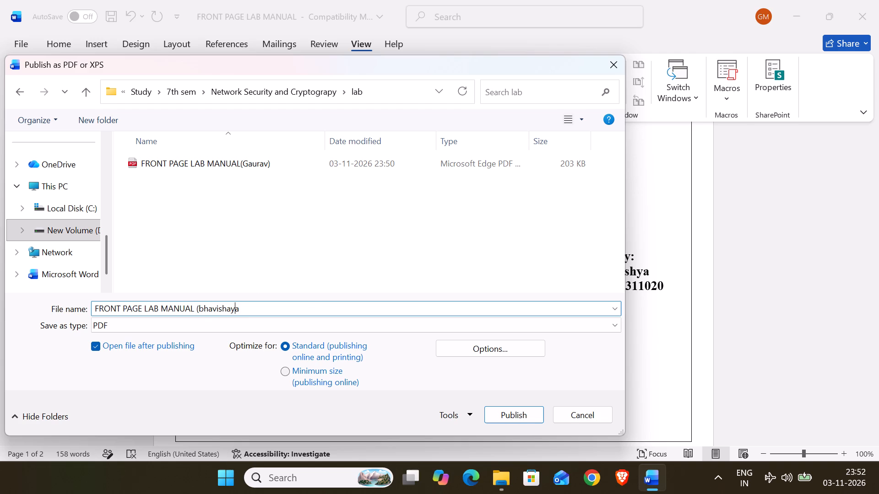
key("Left")
key("BackSpace")
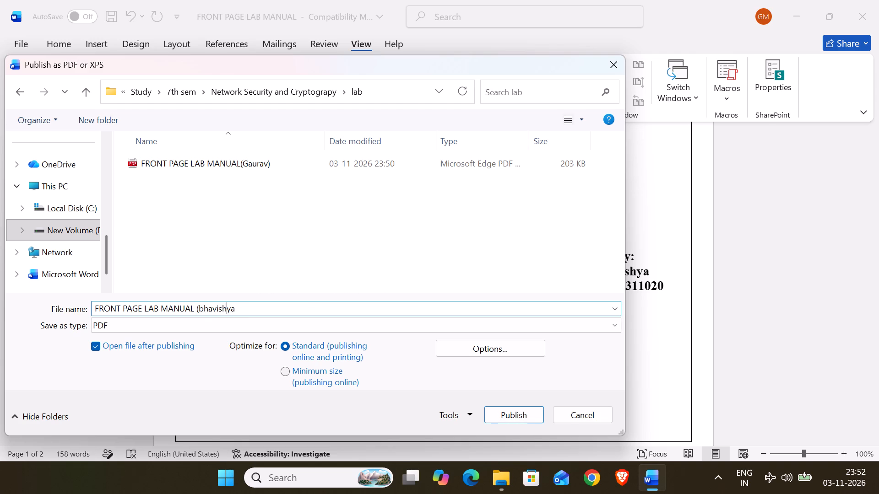
left_click(264, 307)
key("shift+parenright")
left_click(507, 412)
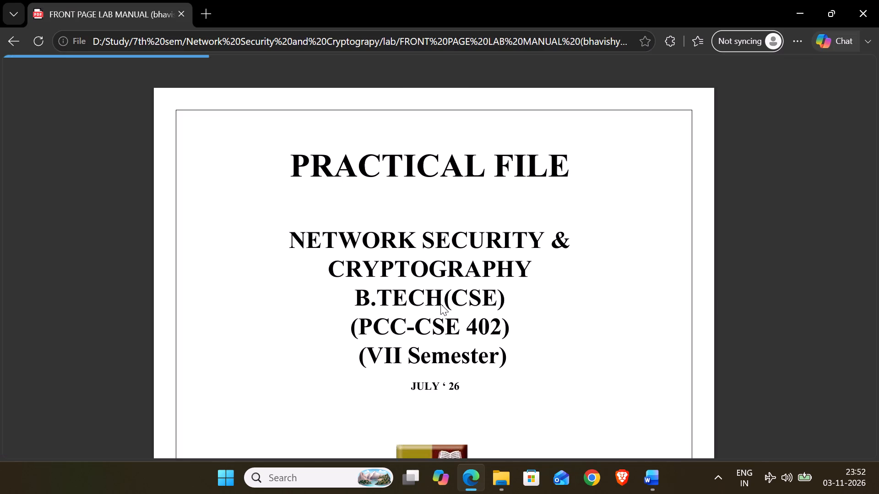
Close the published PDF and return to the front page document in Word.
left_click(878, 2)
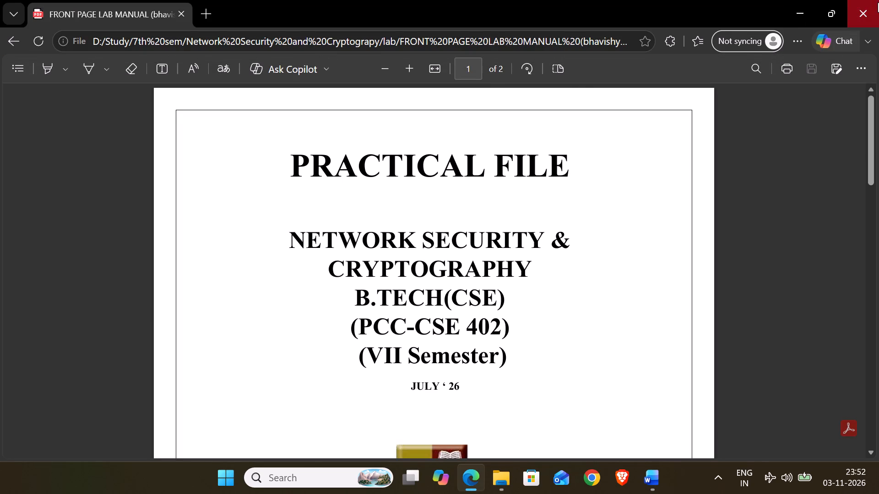
Replace the student name under Submitted By on the front page with the next student's first name.
scroll(531, 247, "down", 3)
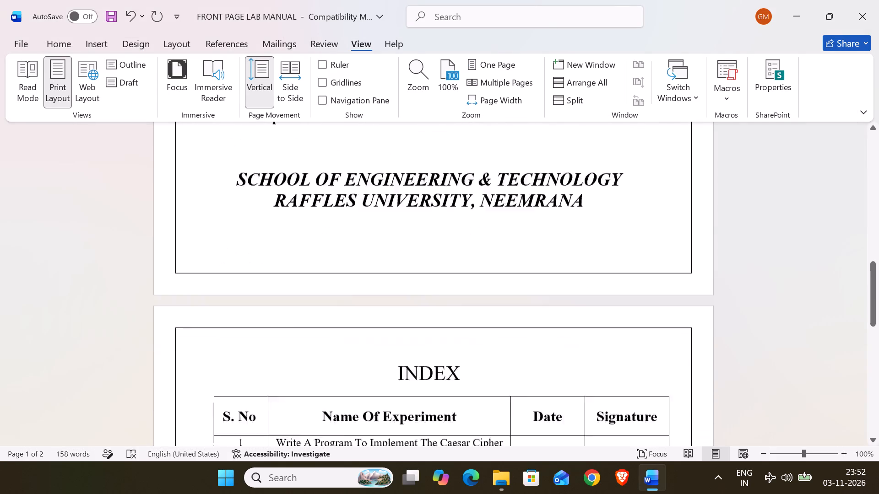
scroll(531, 247, "down", 3)
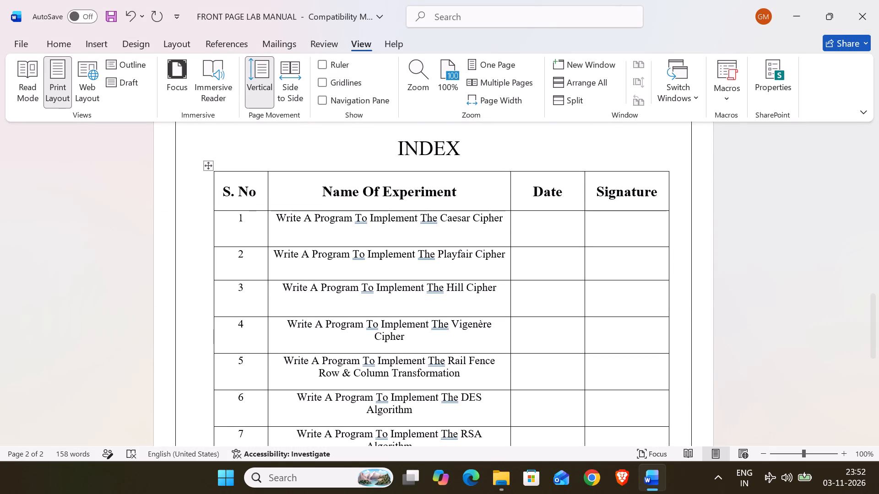
scroll(531, 247, "up", 6)
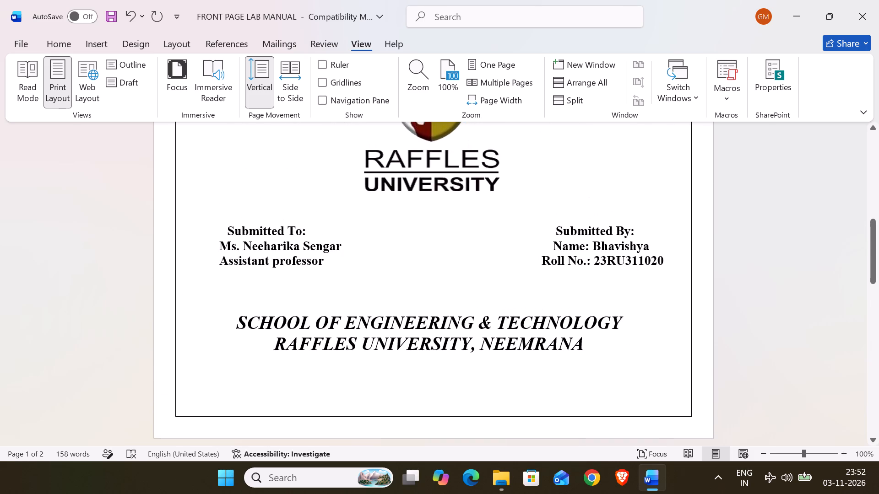
left_click(652, 243)
key("BackSpace")
key("BackSpace")
key("BackSpace")
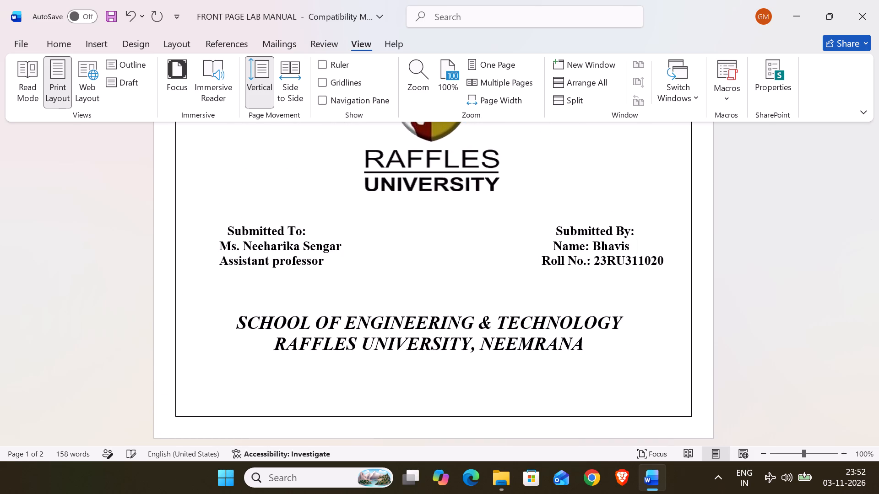
key("BackSpace")
key("BackSpace")
key("BackSpace")
key("BackSpace")
key("BackSpace")
key("BackSpace")
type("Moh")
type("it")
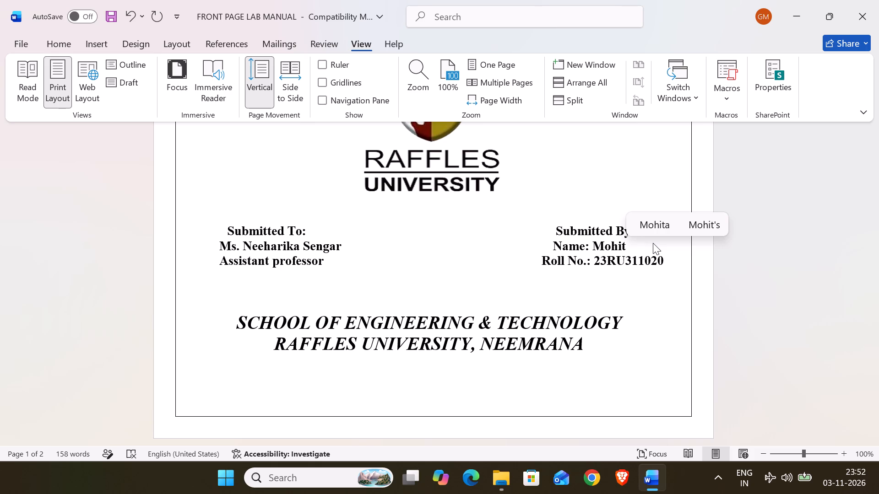
Change the last two digits of the roll number under Submitted By to 47.
left_click(662, 262)
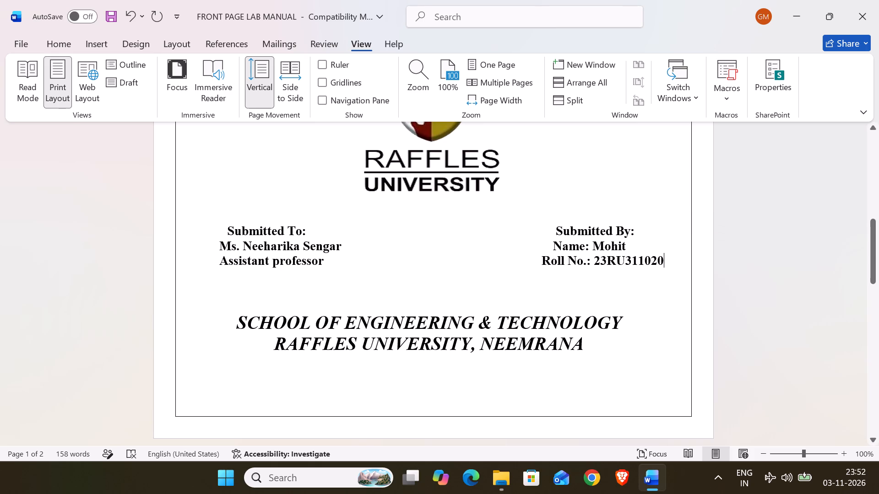
key("BackSpace")
key("BackSpace")
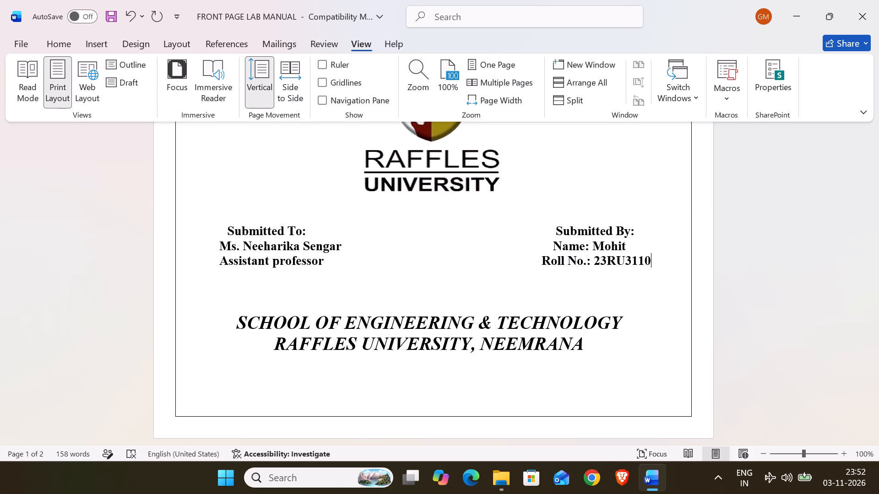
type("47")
Realign the Submitted By block by adding three spaces before the Name line and one before the heading.
left_click(550, 244)
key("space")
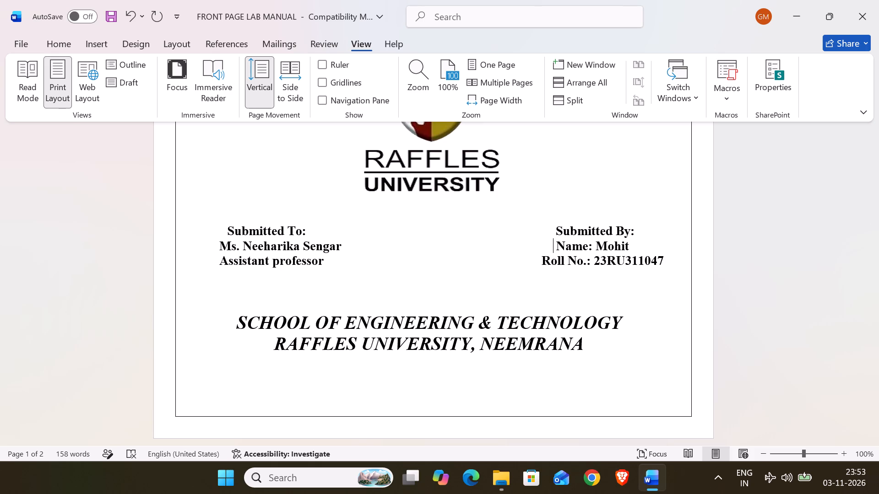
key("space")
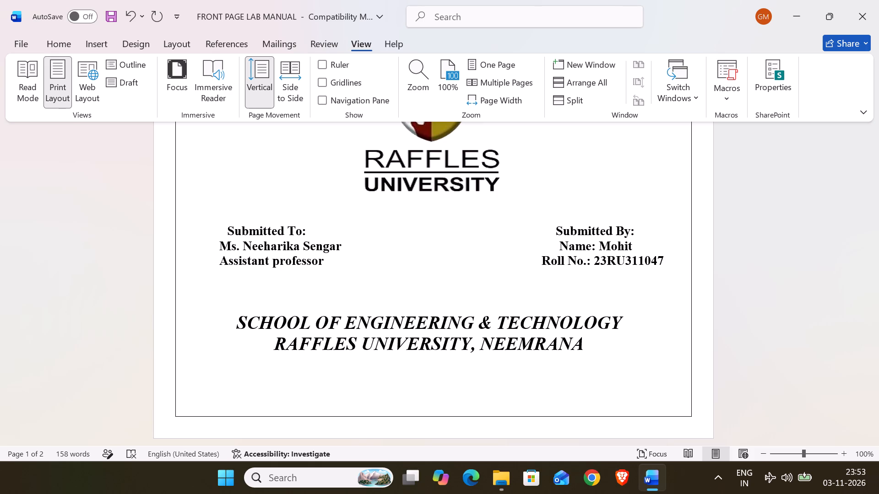
key("Up")
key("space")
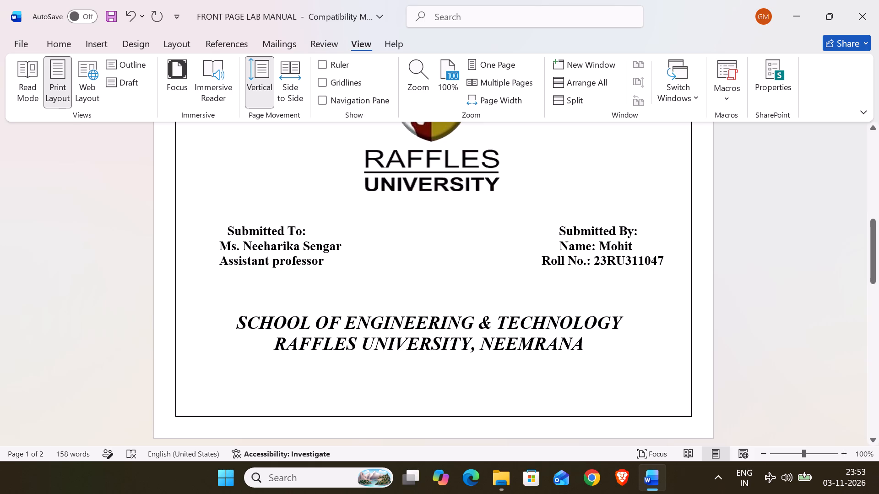
key("Down")
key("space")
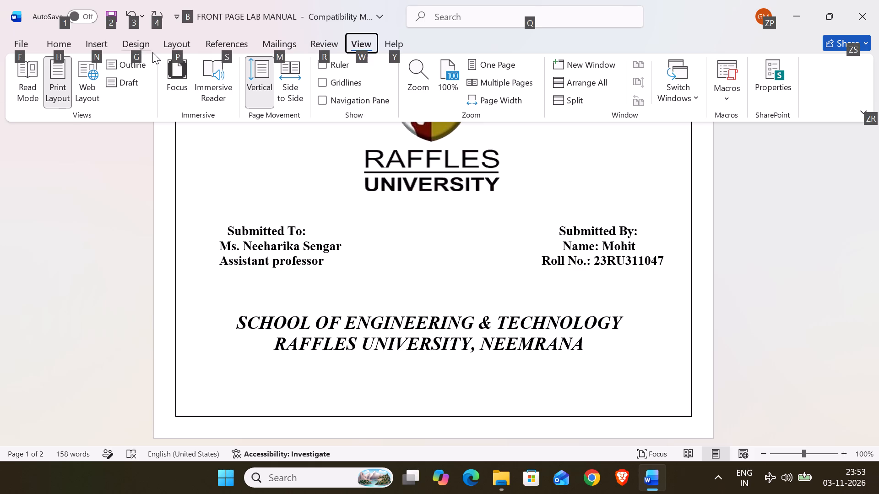
Start a PDF export of the document and set its destination to the Study folder on New Volume (D:).
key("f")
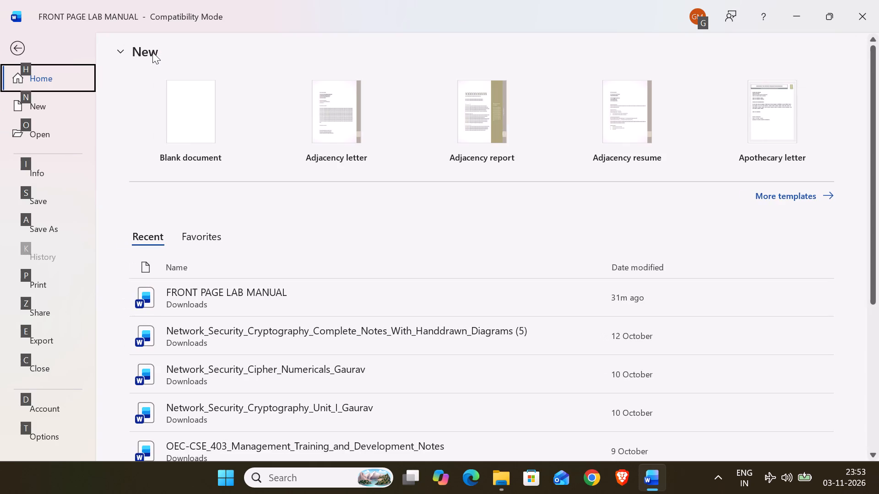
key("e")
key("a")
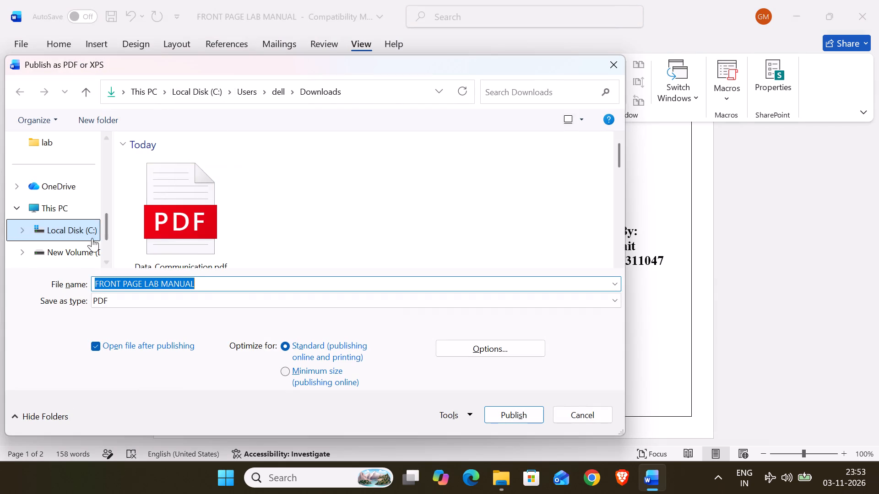
left_click(76, 242)
double_click(161, 189)
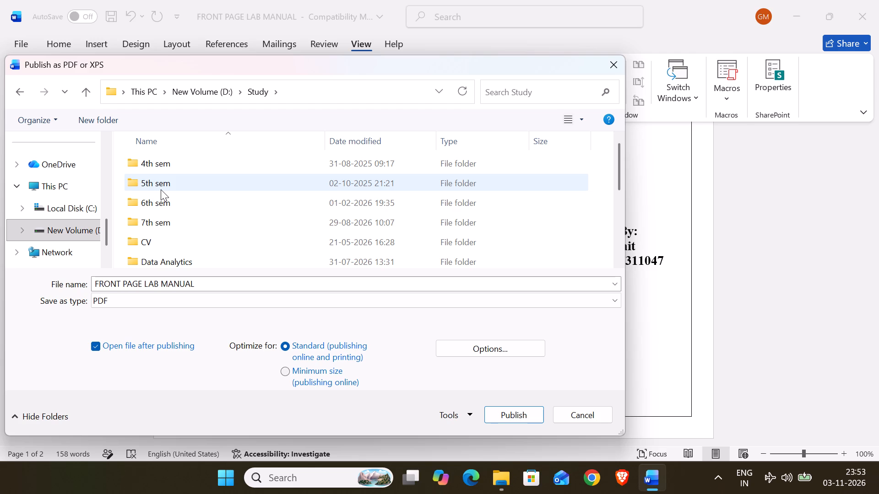
Publish the third student's PDF in the 7th sem lab folder, adding their first name in parentheses to FRONT PAGE LAB MANUAL, and close the viewer.
double_click(162, 218)
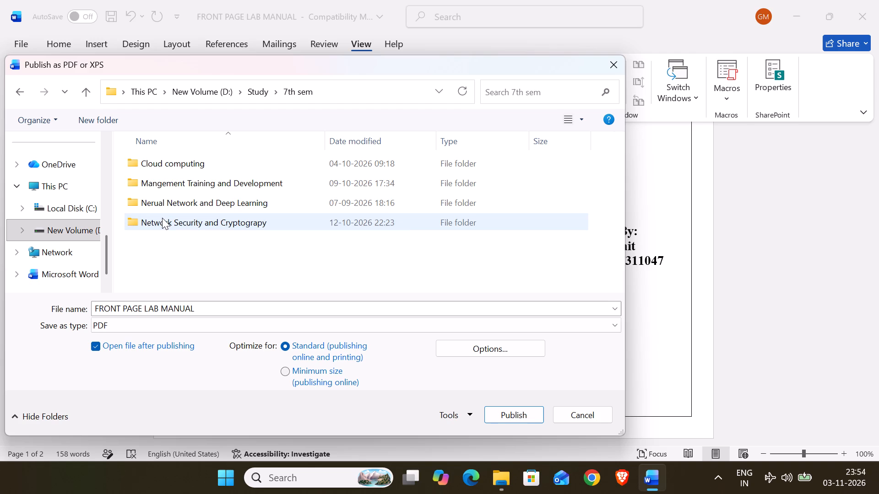
double_click(162, 218)
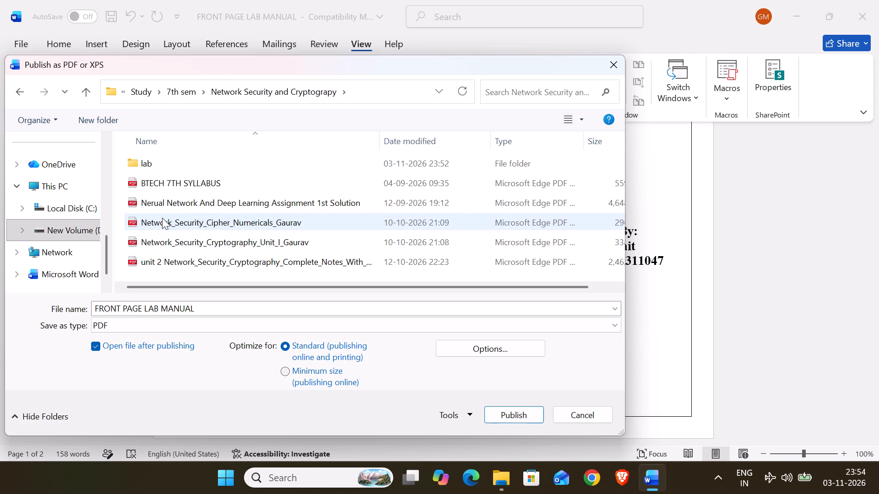
double_click(176, 156)
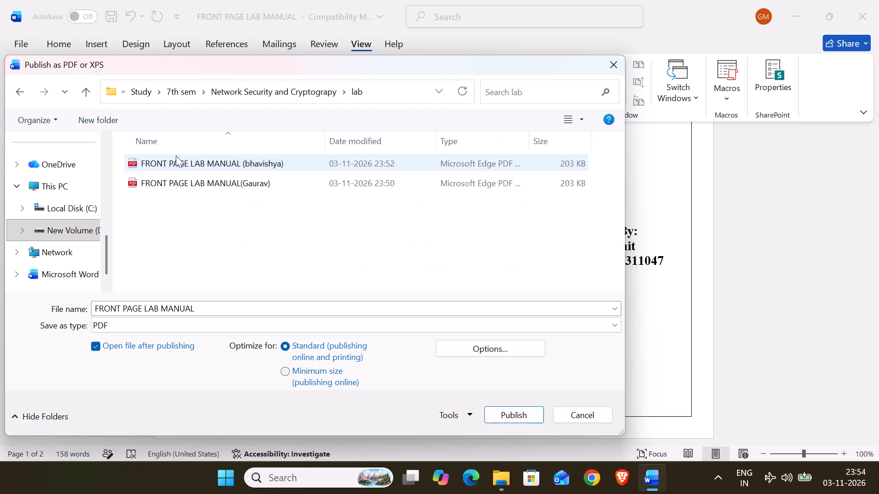
left_click(222, 311)
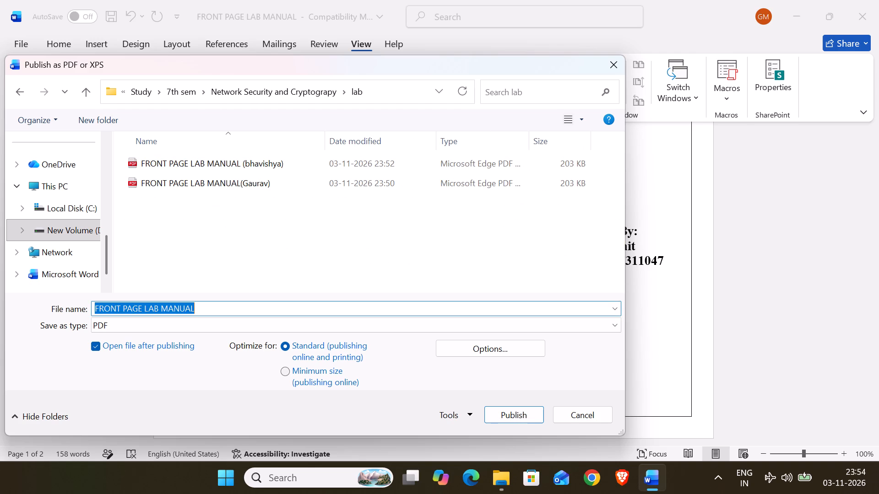
left_click(222, 311)
key("space")
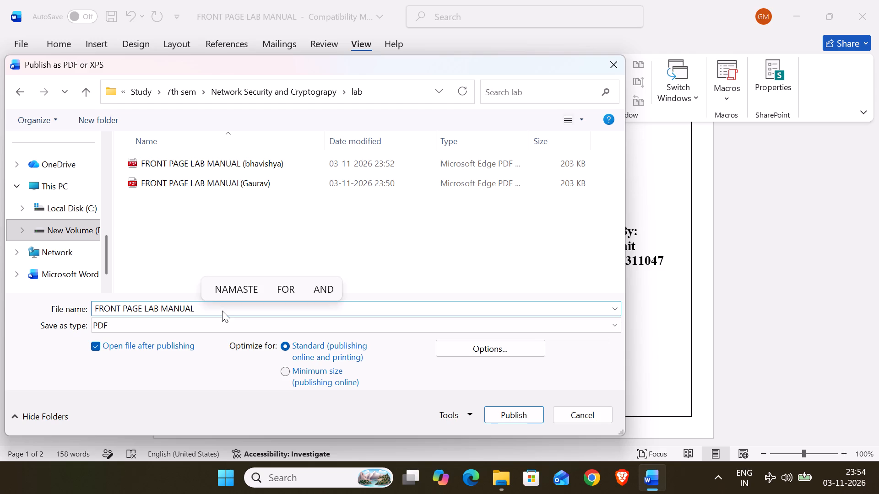
key("shift+parenleft")
type("mohit")
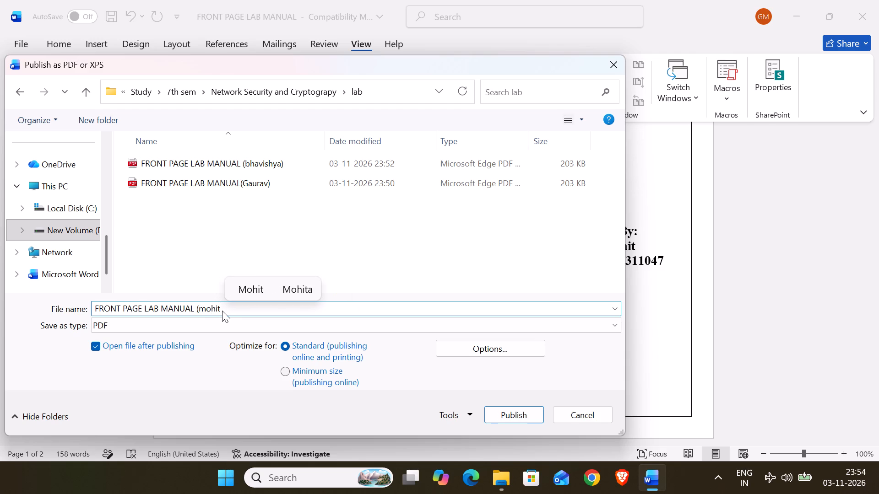
key("shift+parenright")
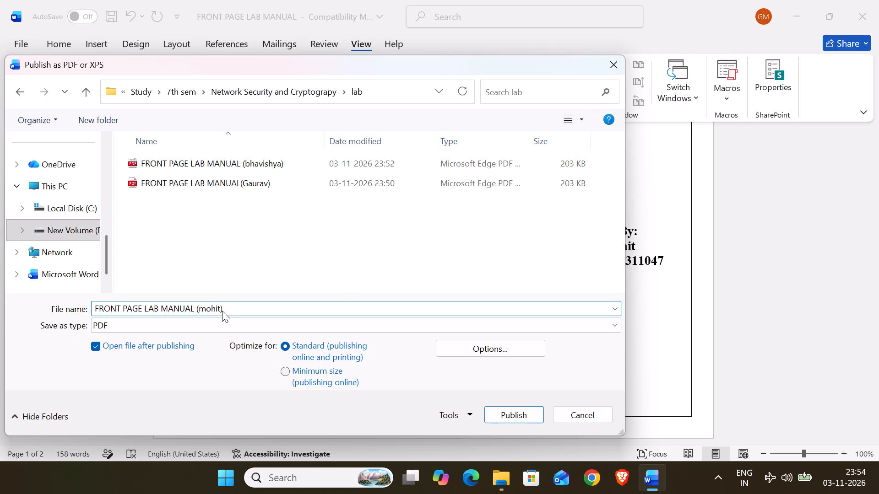
left_click(496, 410)
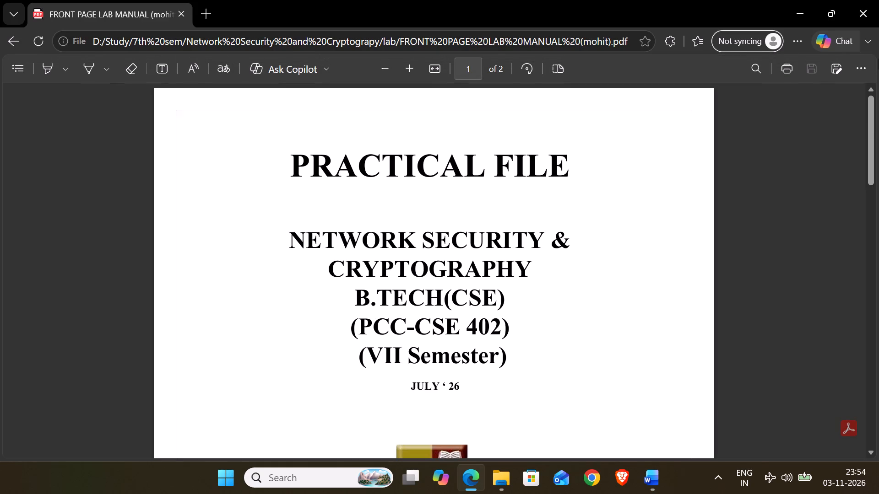
left_click(866, 0)
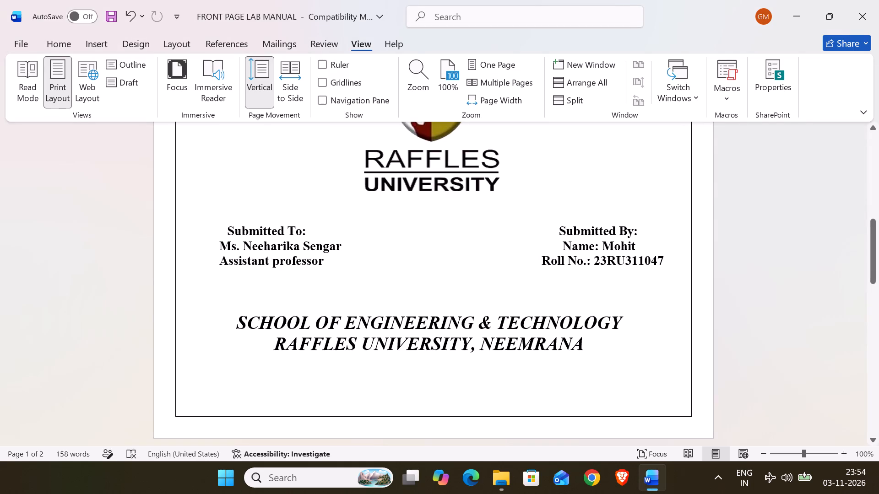
Save the FRONT PAGE LAB MANUAL document and close it.
key("ctrl+s")
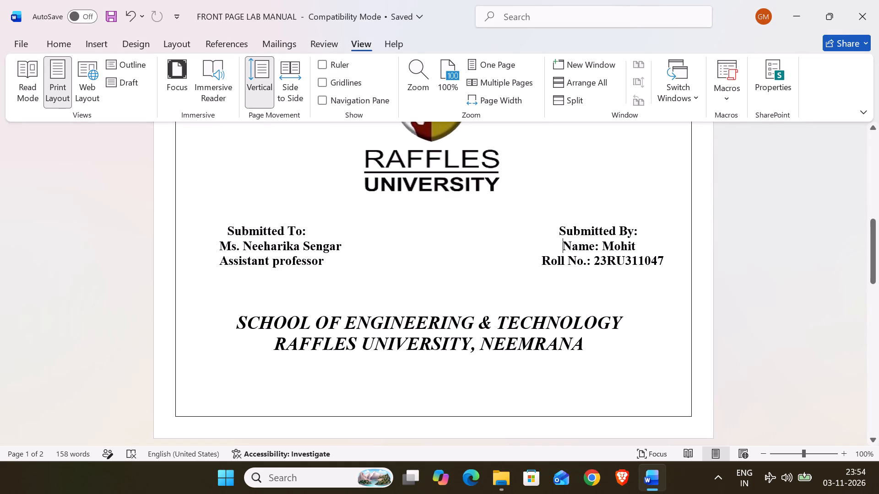
left_click(858, 1)
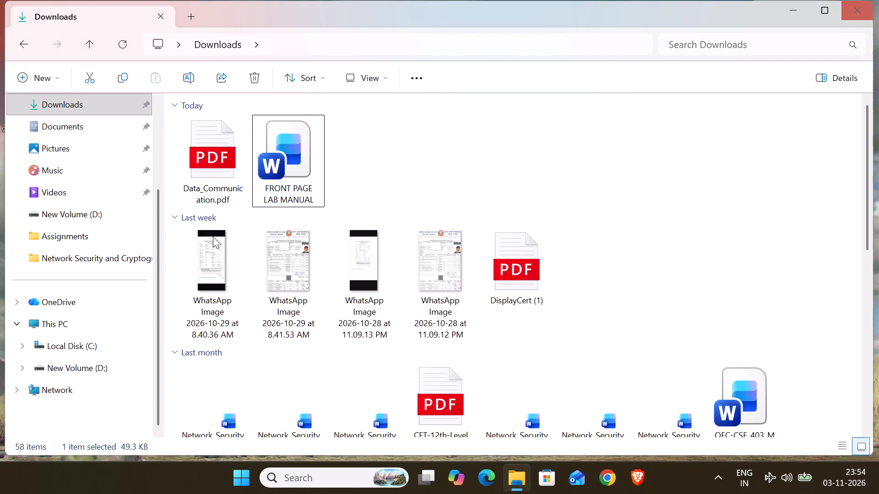
Open the Data_Communication PDF from Downloads and review the final experiment on secure data storage and transmission, including its program and output.
double_click(222, 182)
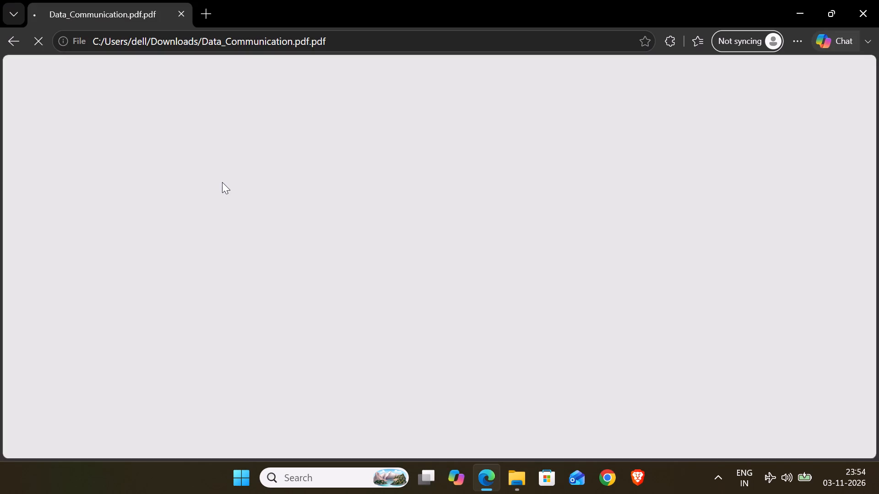
scroll(357, 217, "down", 4)
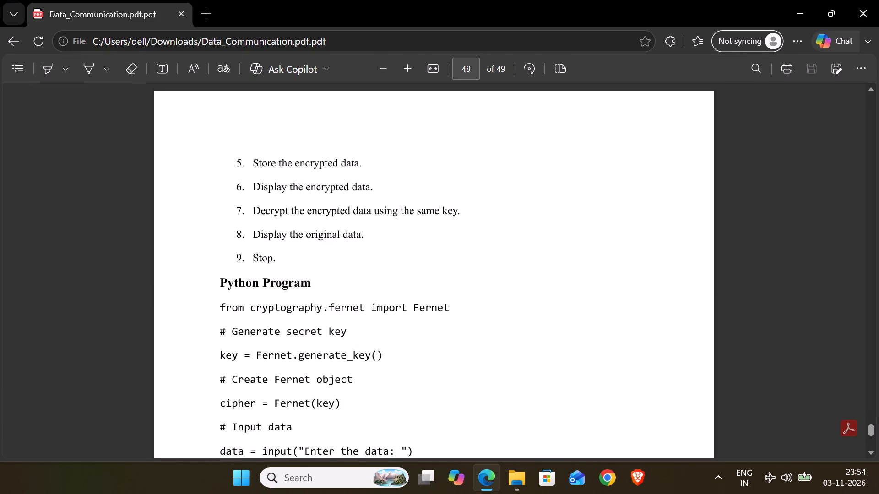
scroll(357, 217, "down", 14)
scroll(357, 217, "down", 10)
scroll(357, 217, "up", 5)
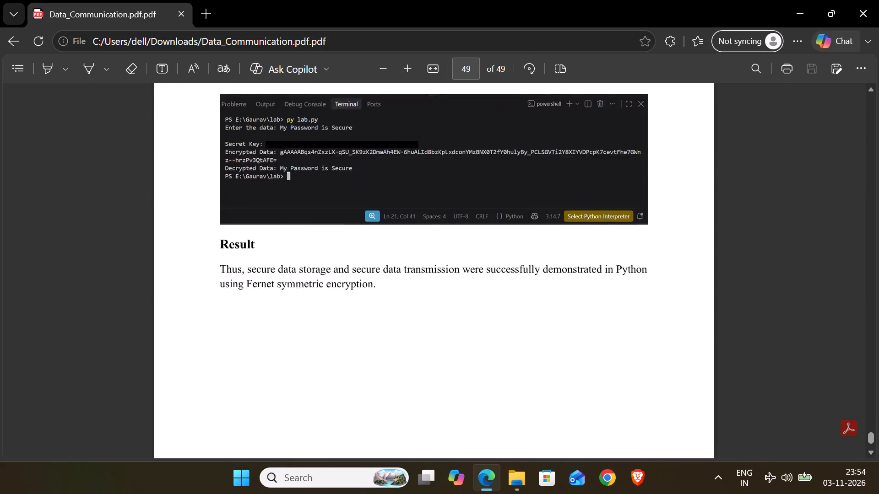
scroll(357, 217, "up", 10)
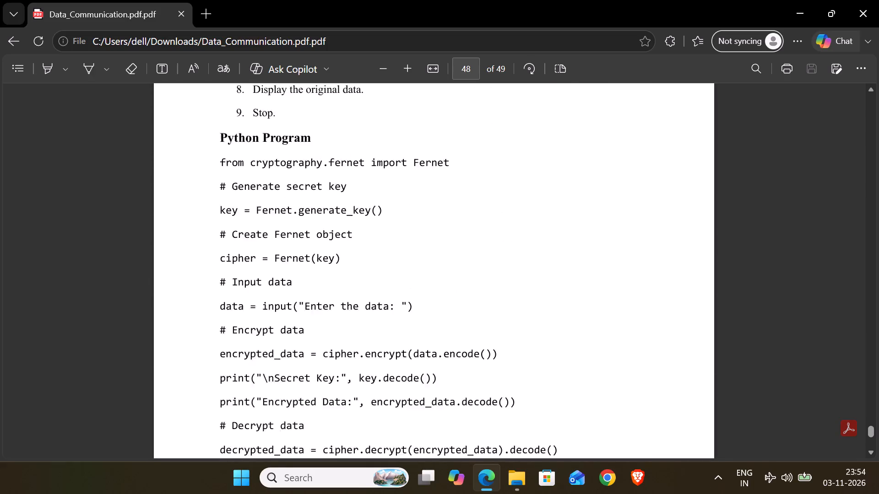
scroll(357, 217, "up", 4)
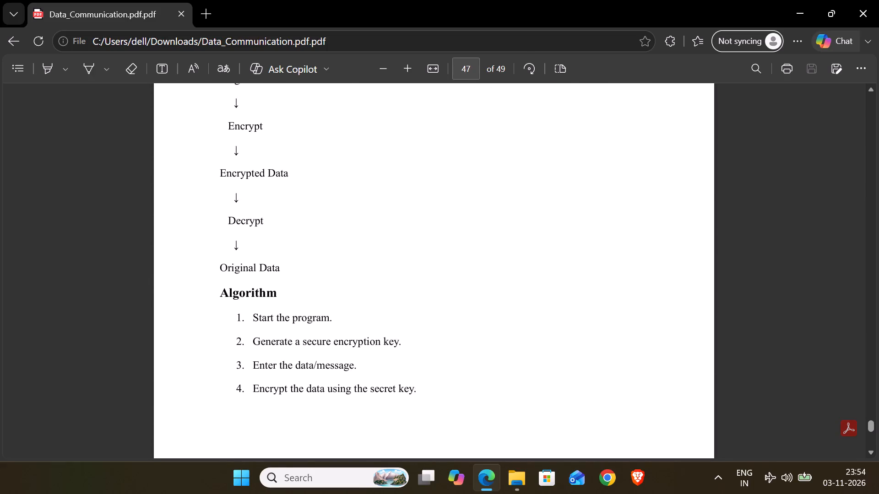
scroll(357, 217, "up", 6)
Review the digital signature and SHA-1 experiments in the PDF, checking their output, programs, algorithms and theory from back to front.
scroll(357, 217, "up", 5)
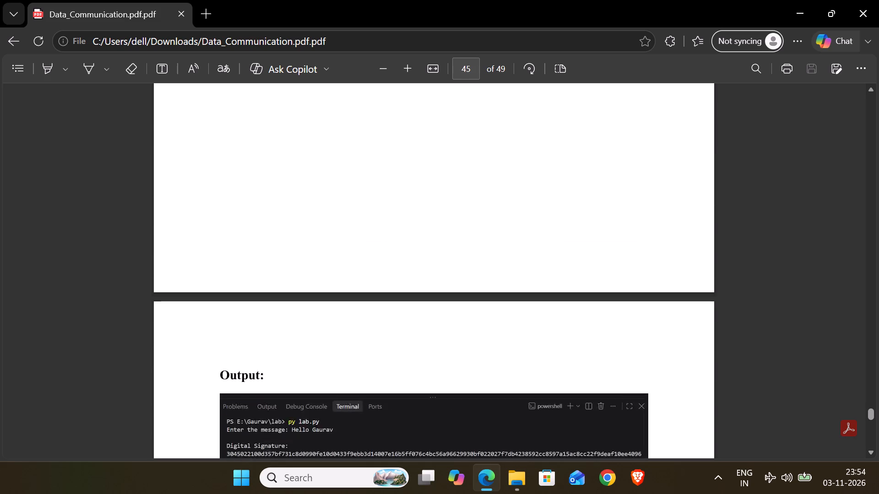
scroll(357, 217, "up", 13)
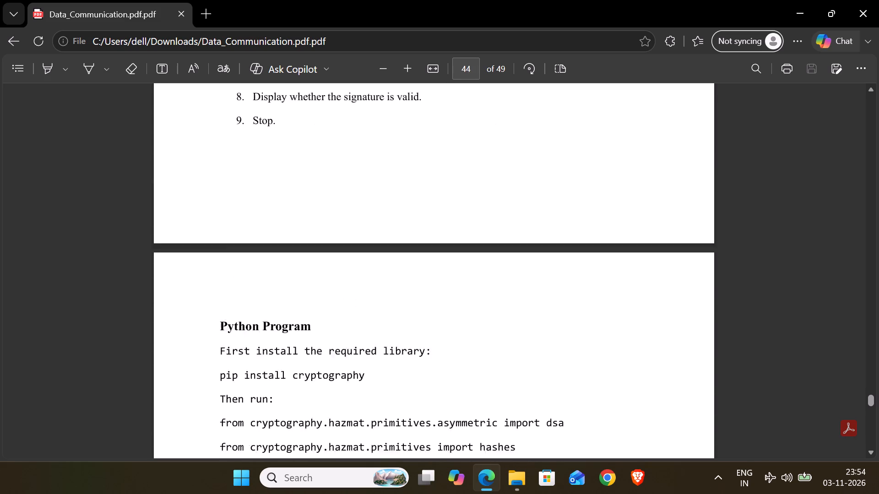
scroll(357, 217, "up", 14)
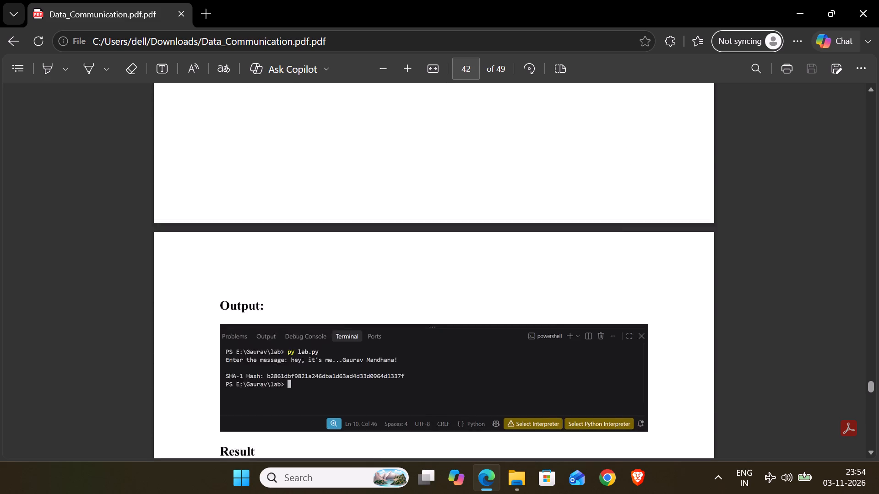
scroll(357, 217, "up", 17)
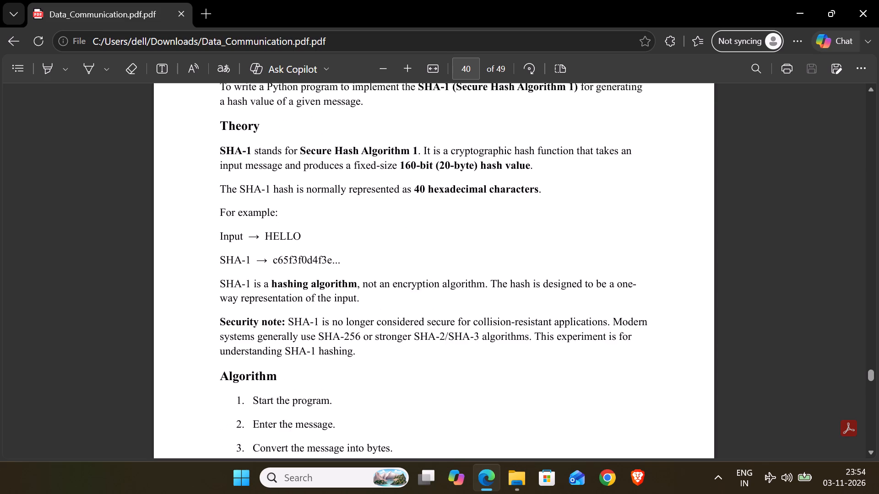
scroll(357, 217, "up", 3)
scroll(357, 217, "down", 3)
Review the MD5 and Diffie-Hellman Key Exchange experiments, going backward through the pages to the Experiment 8 heading.
scroll(357, 217, "up", 2)
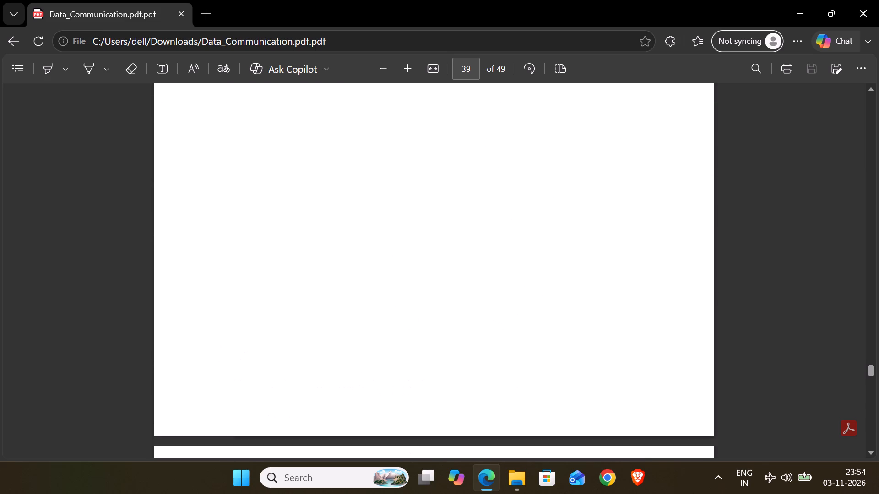
scroll(357, 217, "up", 10)
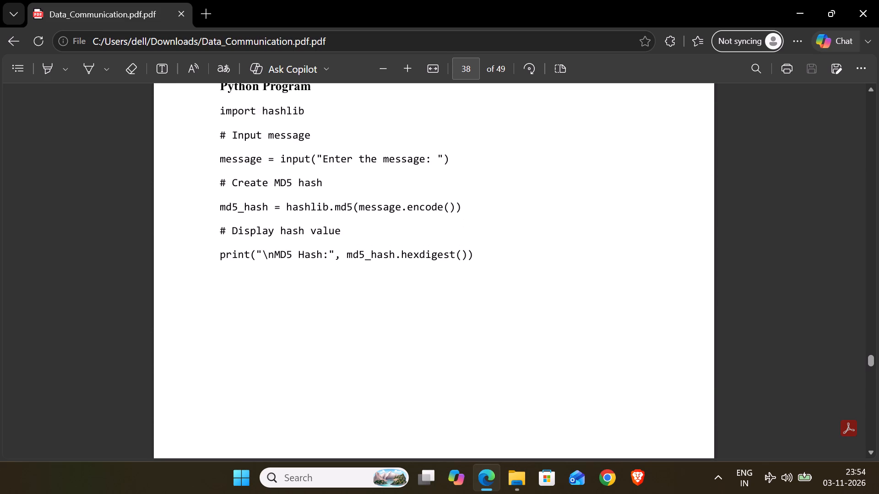
scroll(357, 217, "up", 12)
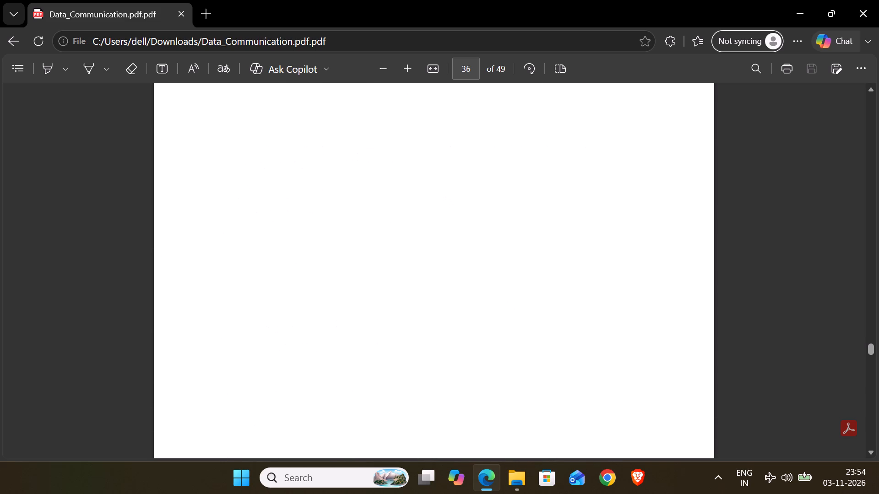
scroll(357, 217, "down", 3)
scroll(357, 217, "up", 3)
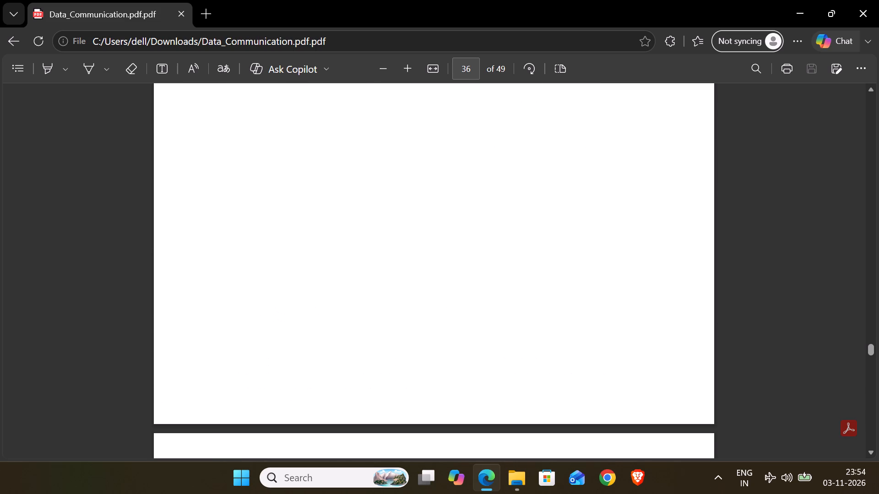
scroll(357, 217, "up", 9)
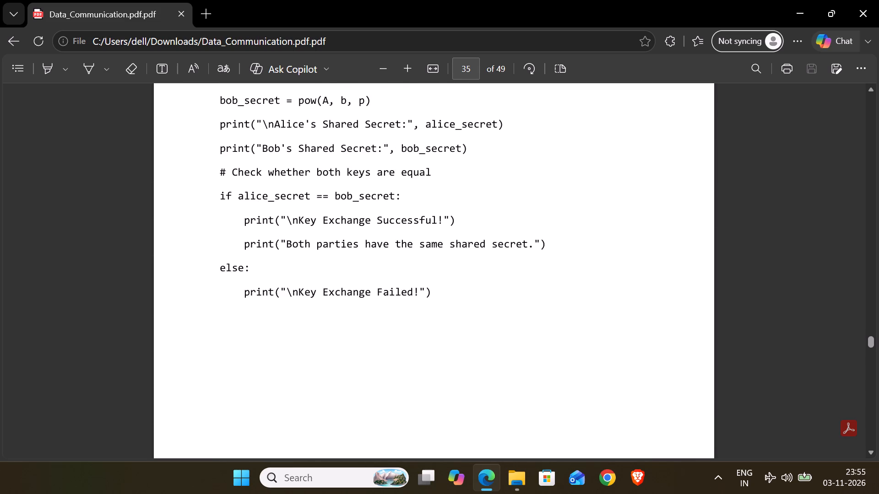
scroll(357, 217, "up", 7)
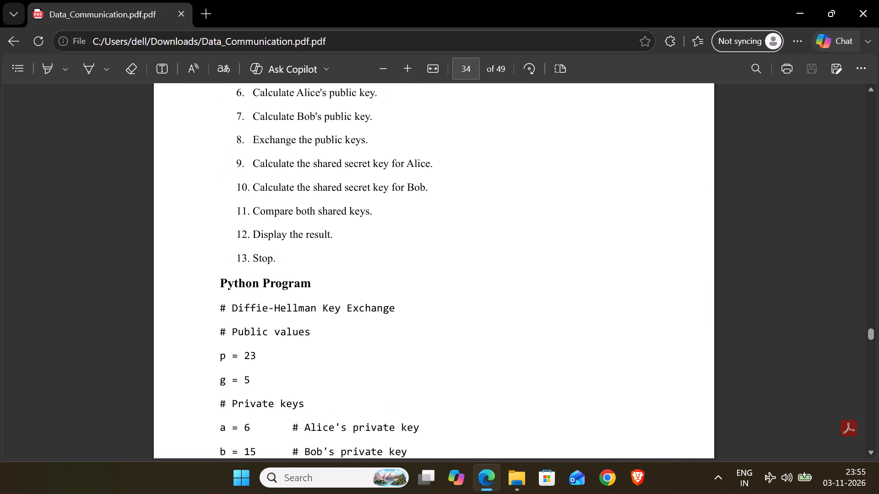
scroll(357, 217, "up", 11)
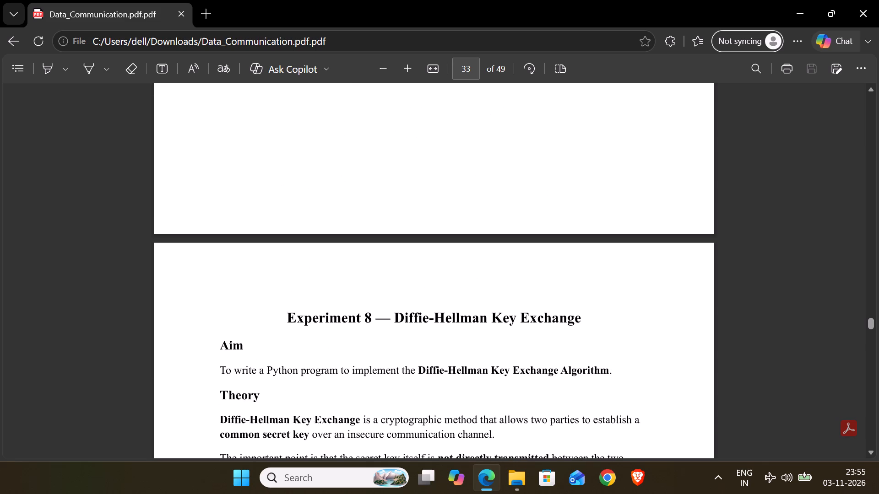
Review the RSA experiment's output, Python program, algorithm and theory, continuing backward toward the earlier experiments.
scroll(357, 217, "up", 7)
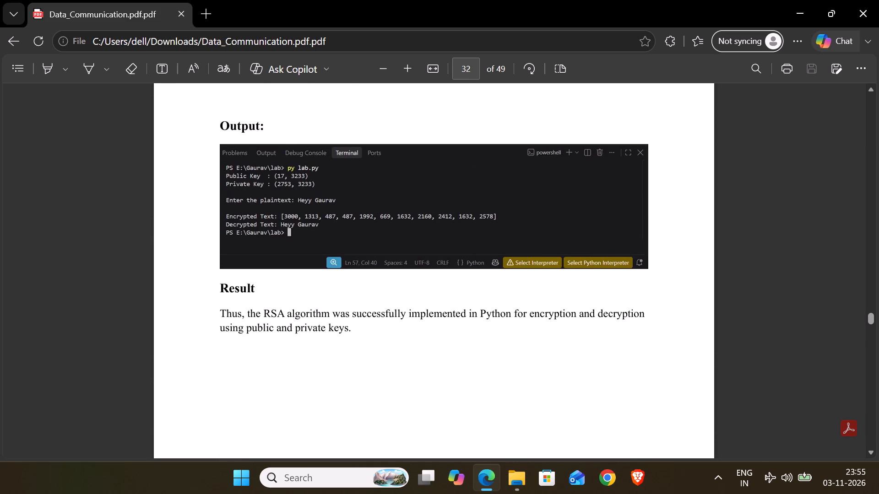
scroll(357, 217, "up", 17)
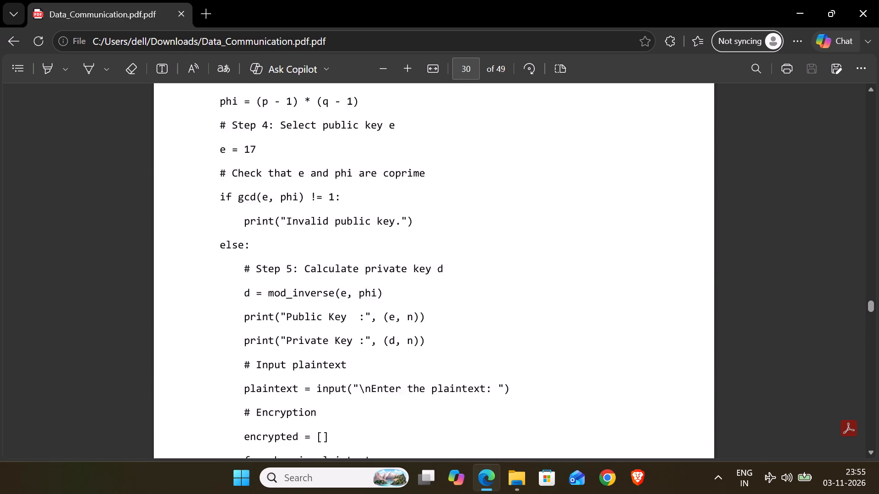
scroll(357, 217, "up", 9)
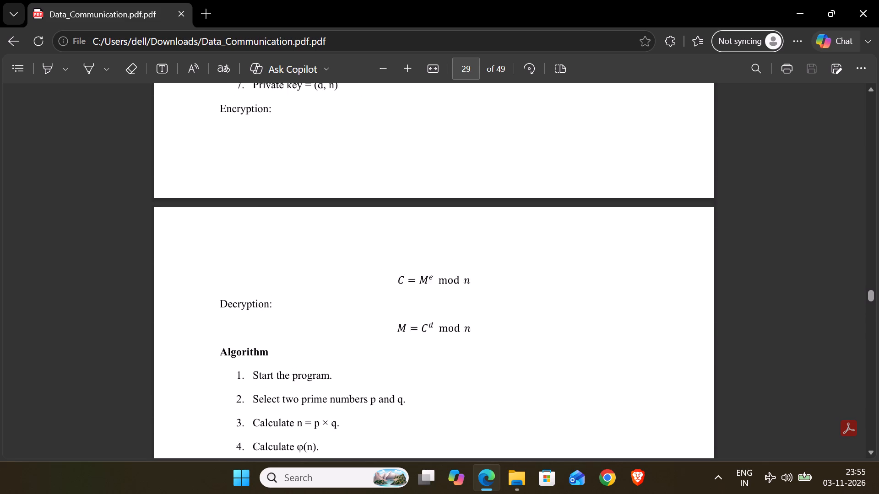
scroll(357, 217, "up", 10)
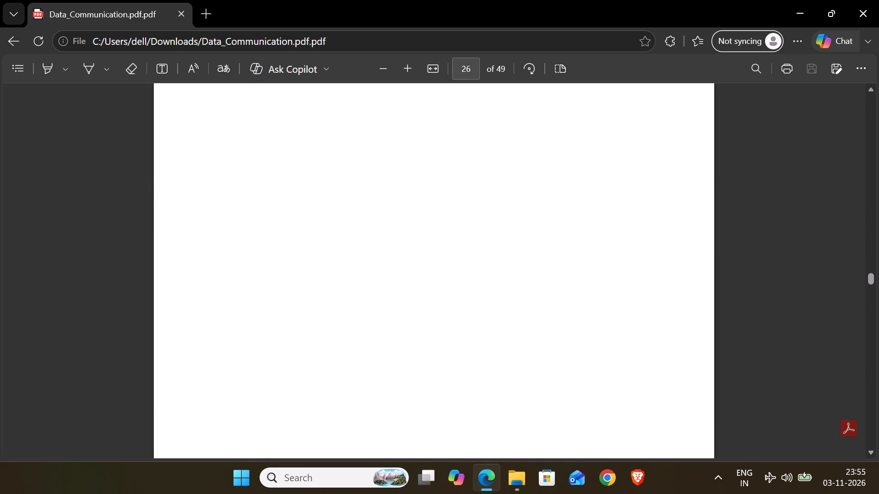